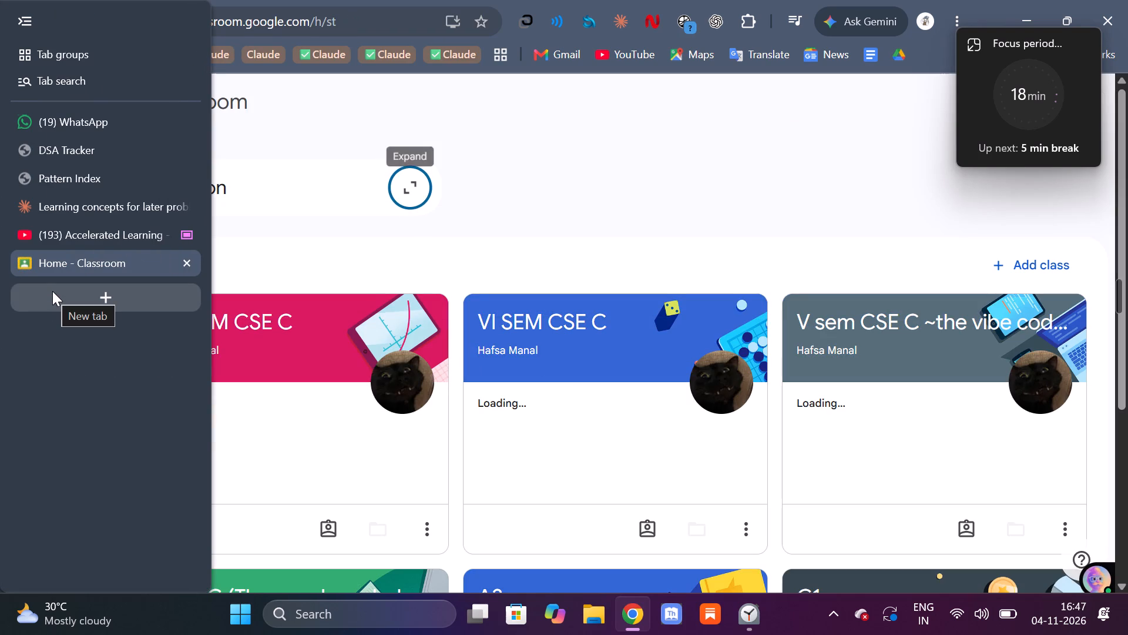
Open Notion in another new tab.
left_click(52, 291)
type("not")
key("Return")
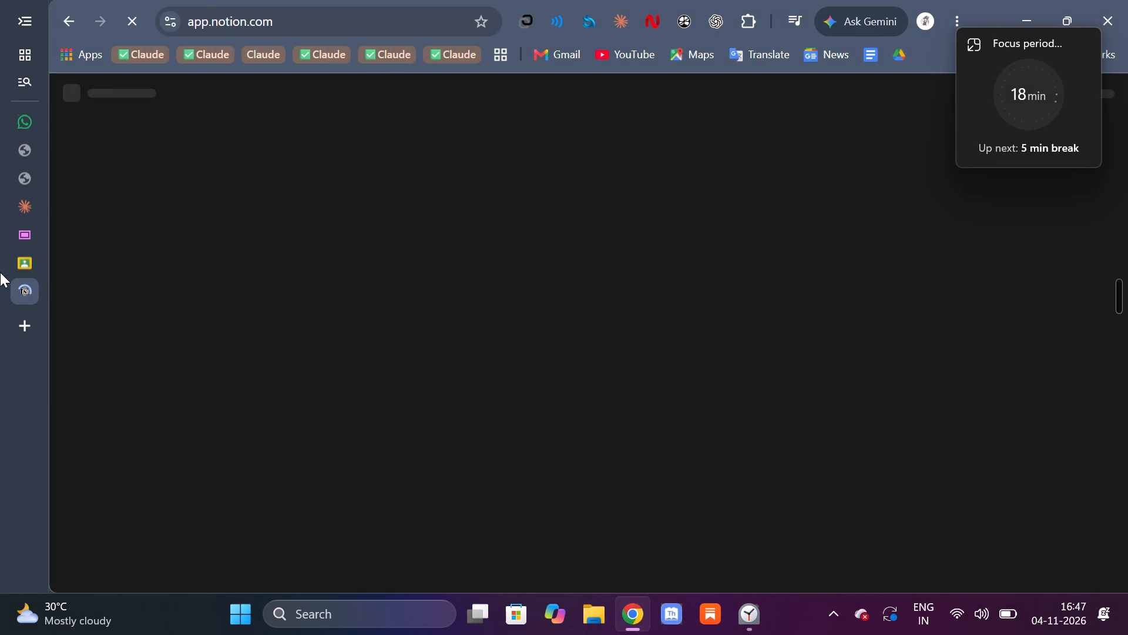
Go back to Google Classroom and open the VII SEM CSE C class.
left_click(16, 266)
left_click(197, 325)
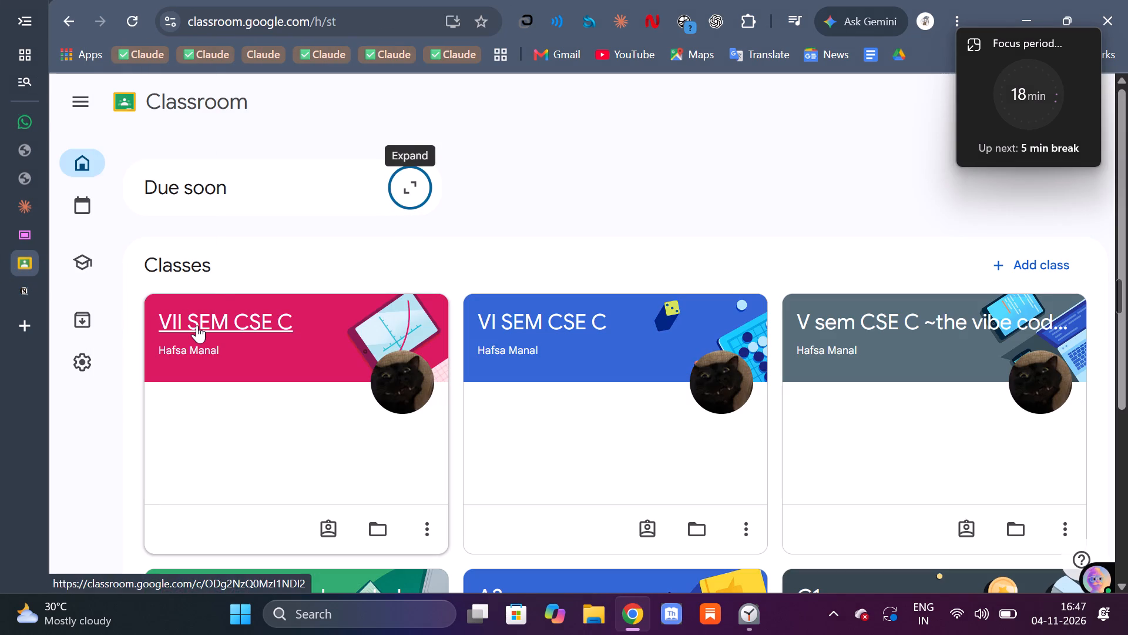
Examine the November Calendar in Notion for the upcoming assignment and review entries.
left_click(20, 300)
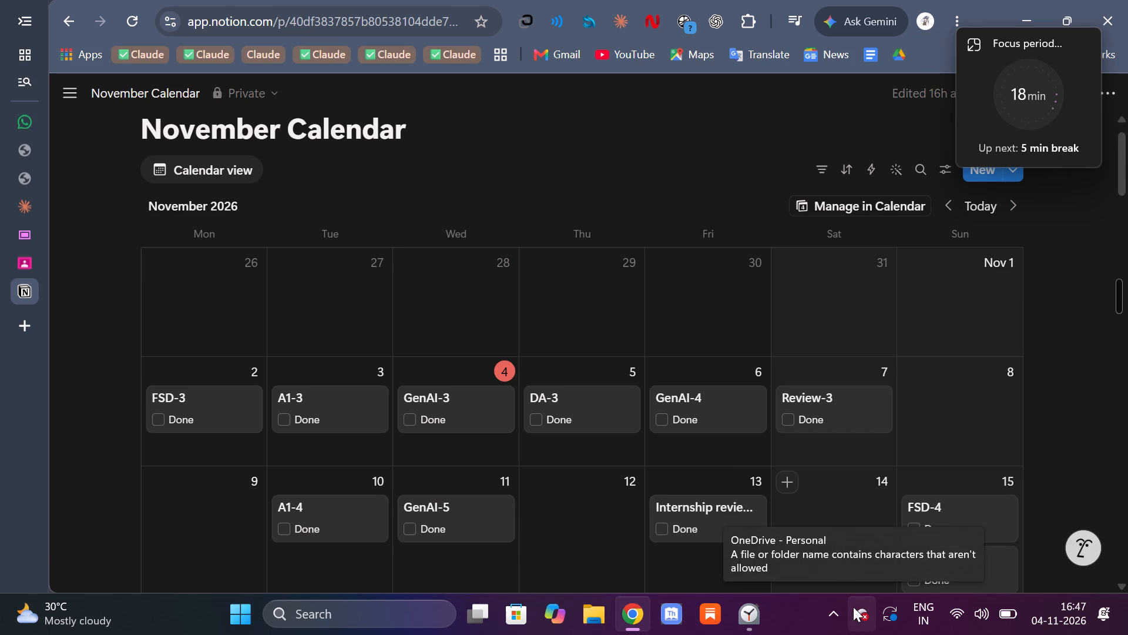
scroll(595, 423, "down", 1)
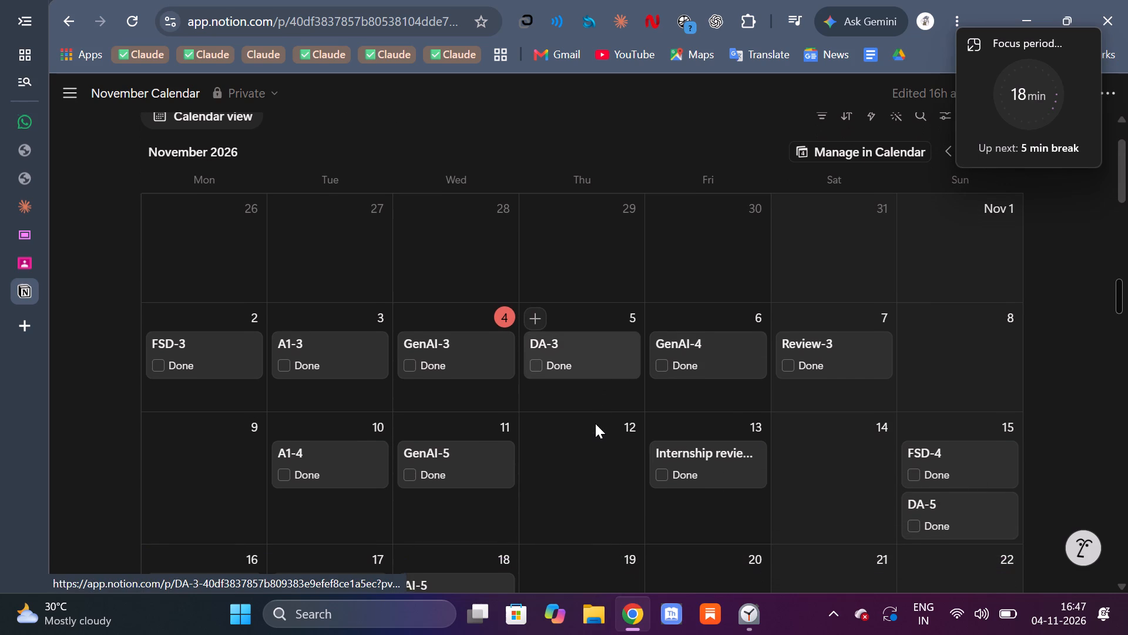
scroll(595, 423, "down", 1)
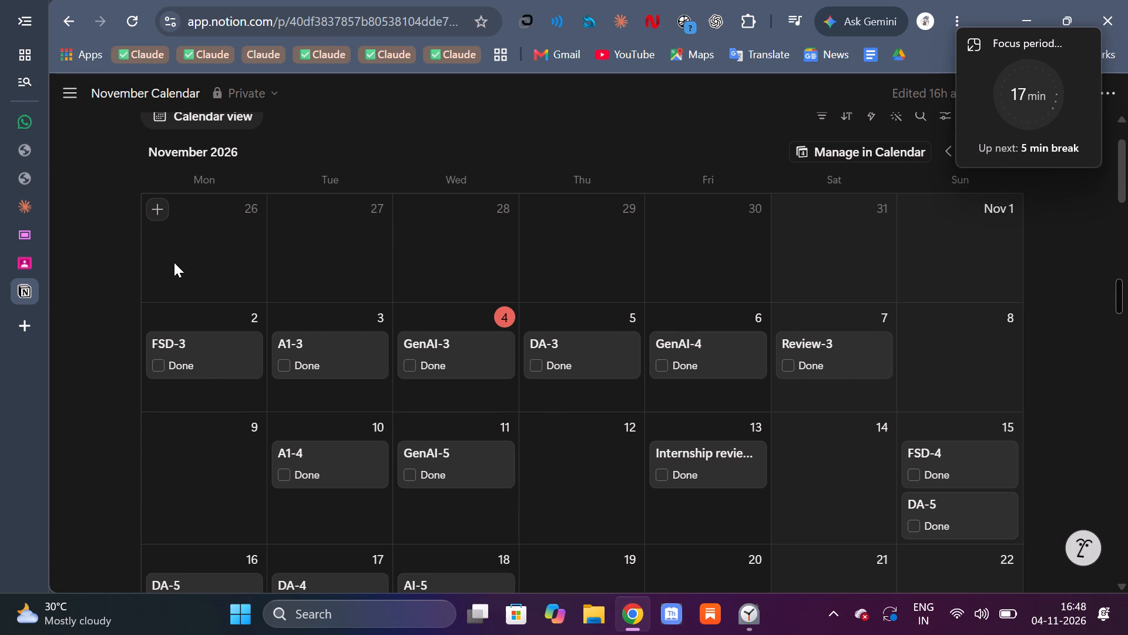
In the VII SEM CSE C class stream, find the GenAI material and open its Generative_AI_Unit_III detailed notes PDF.
left_click(45, 256)
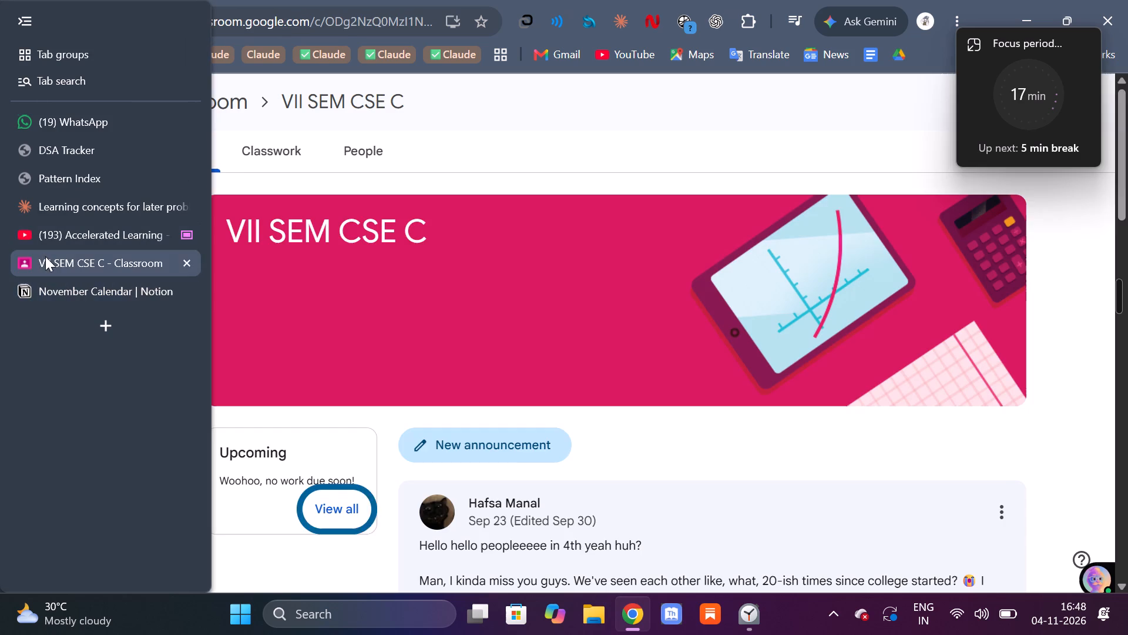
scroll(445, 439, "down", 5)
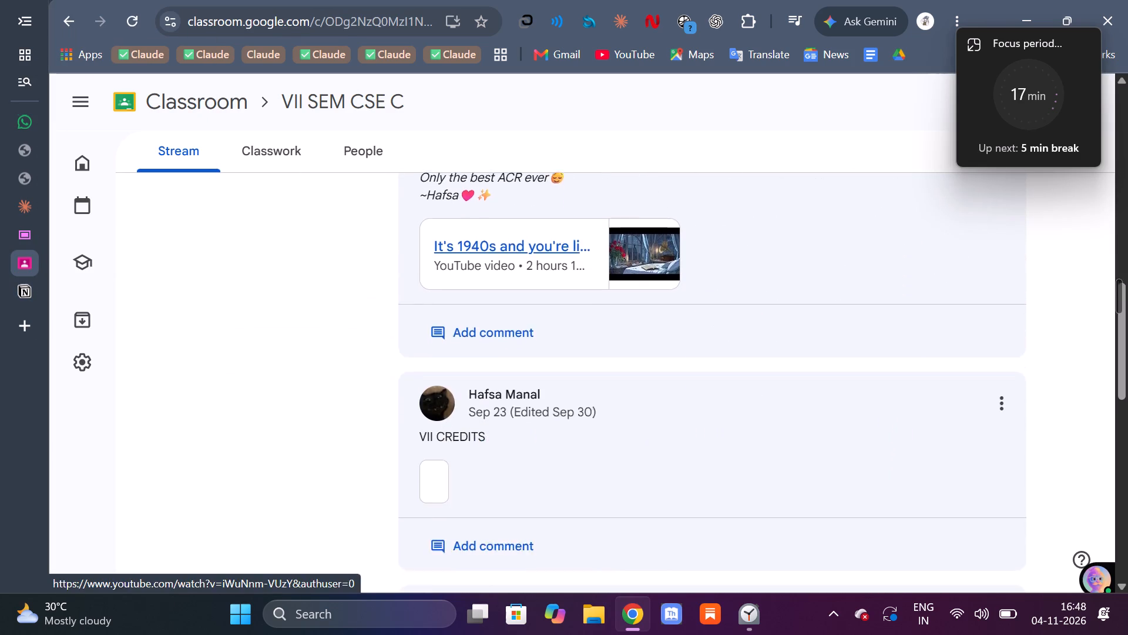
scroll(445, 439, "down", 2)
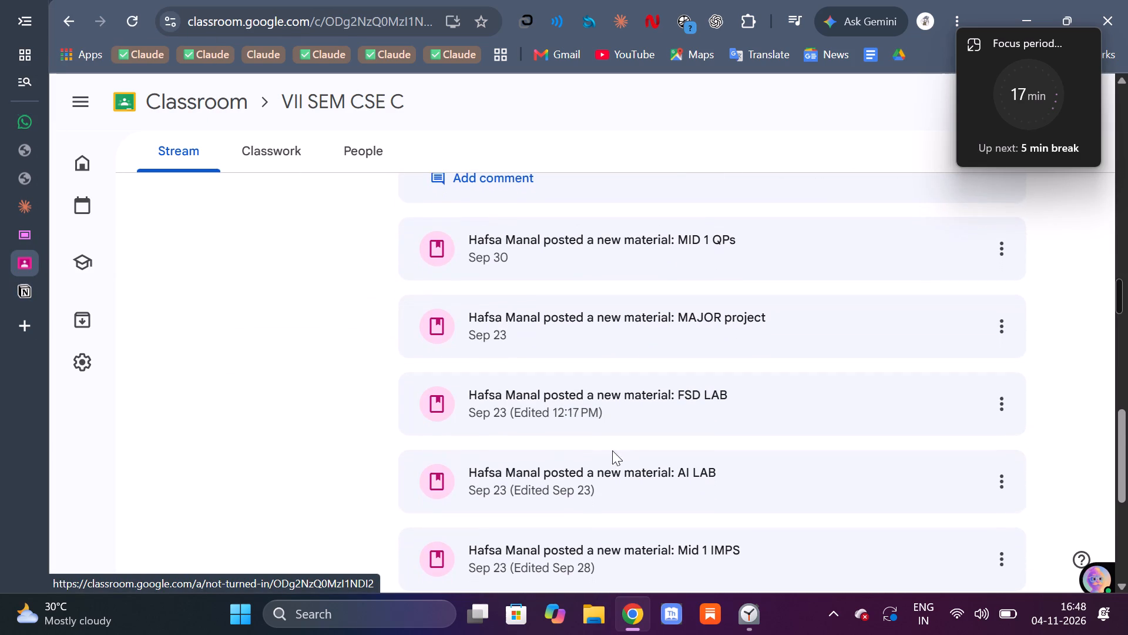
scroll(686, 495, "down", 4)
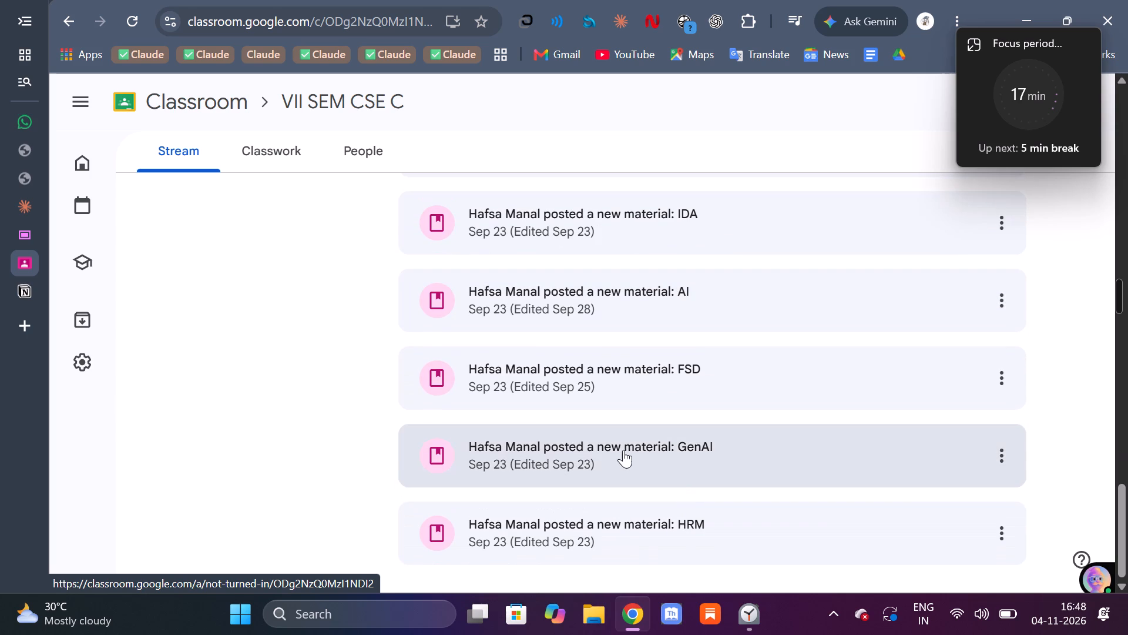
left_click(622, 449)
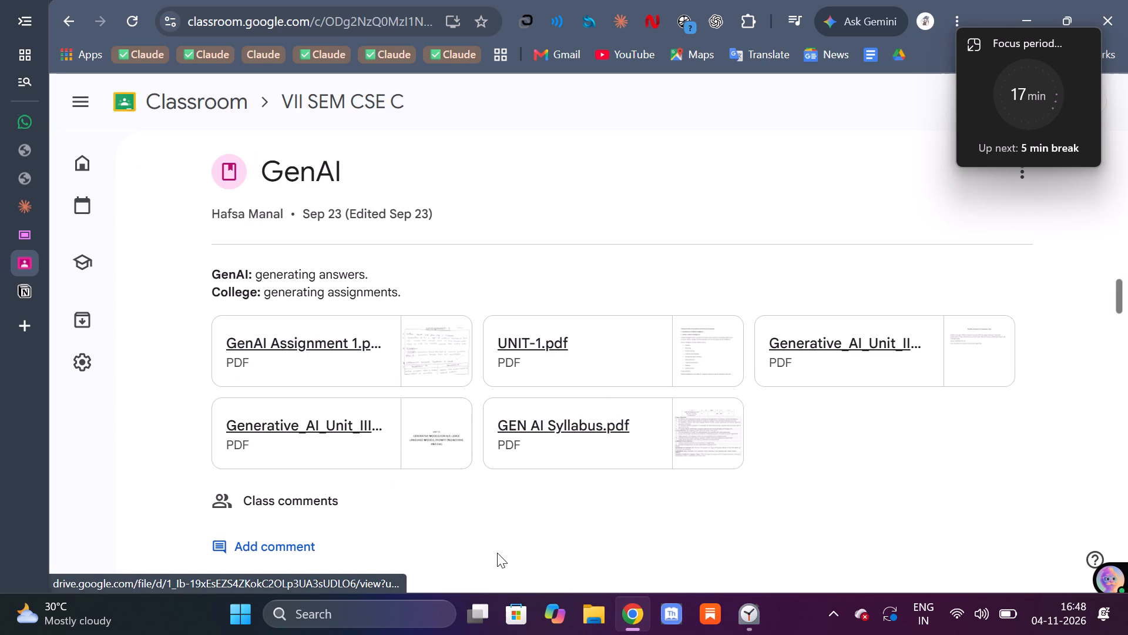
left_click(322, 424)
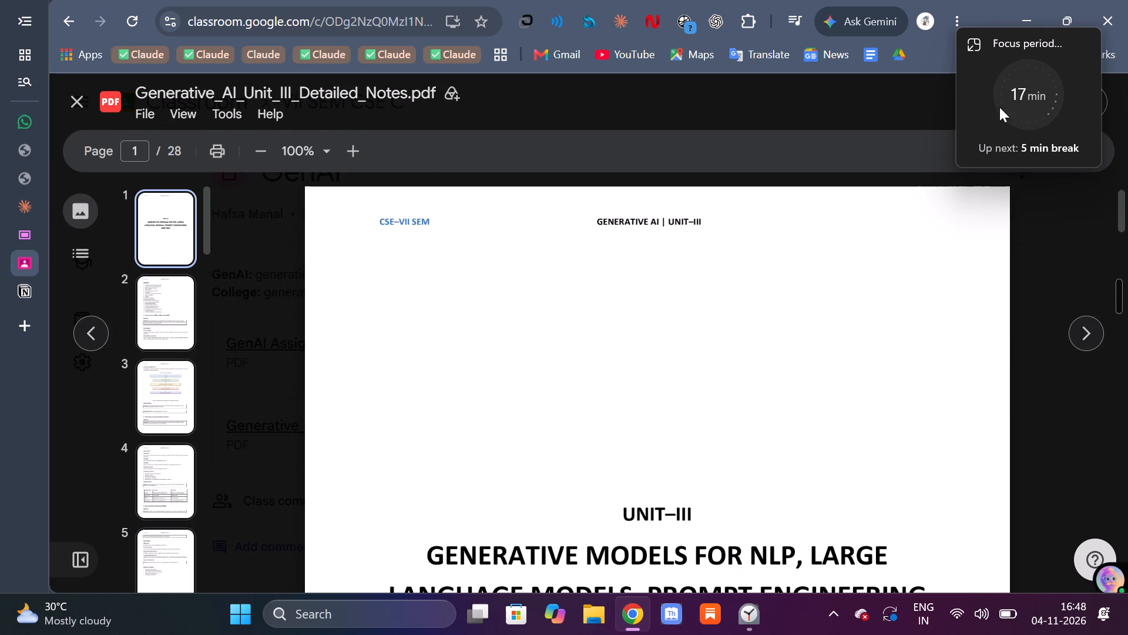
Move the floating focus timer off the PDF viewer's opening options.
left_click_drag(1013, 49, 927, 21)
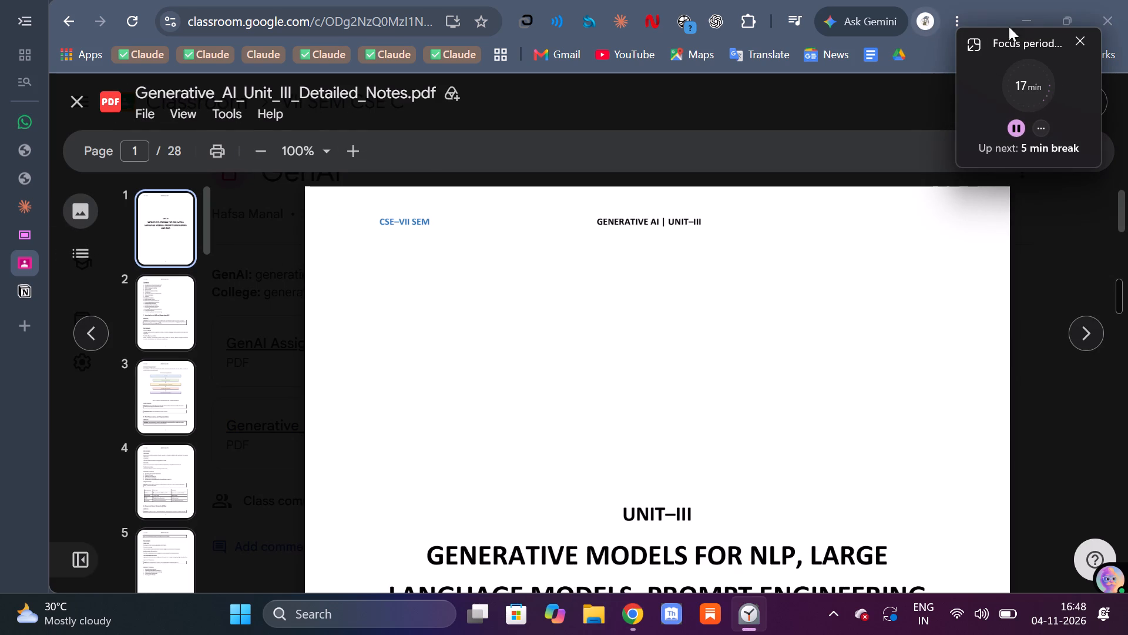
left_click_drag(1009, 51, 821, 0)
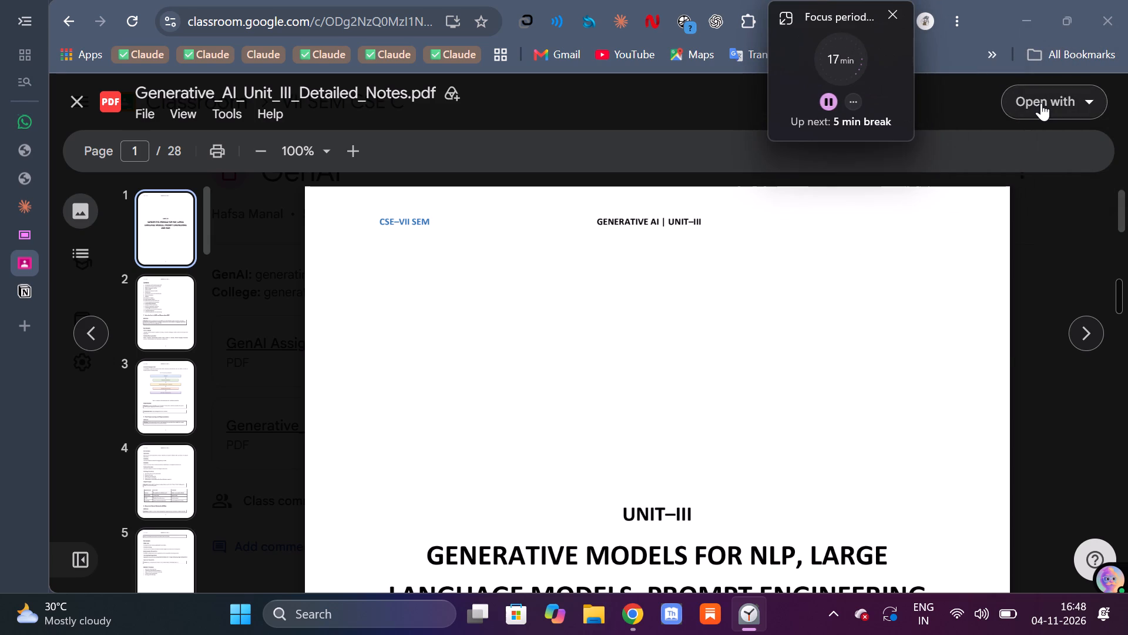
Open the Generative_AI_Unit_III notes PDF in a separate tab.
left_click(1041, 103)
left_click(973, 145)
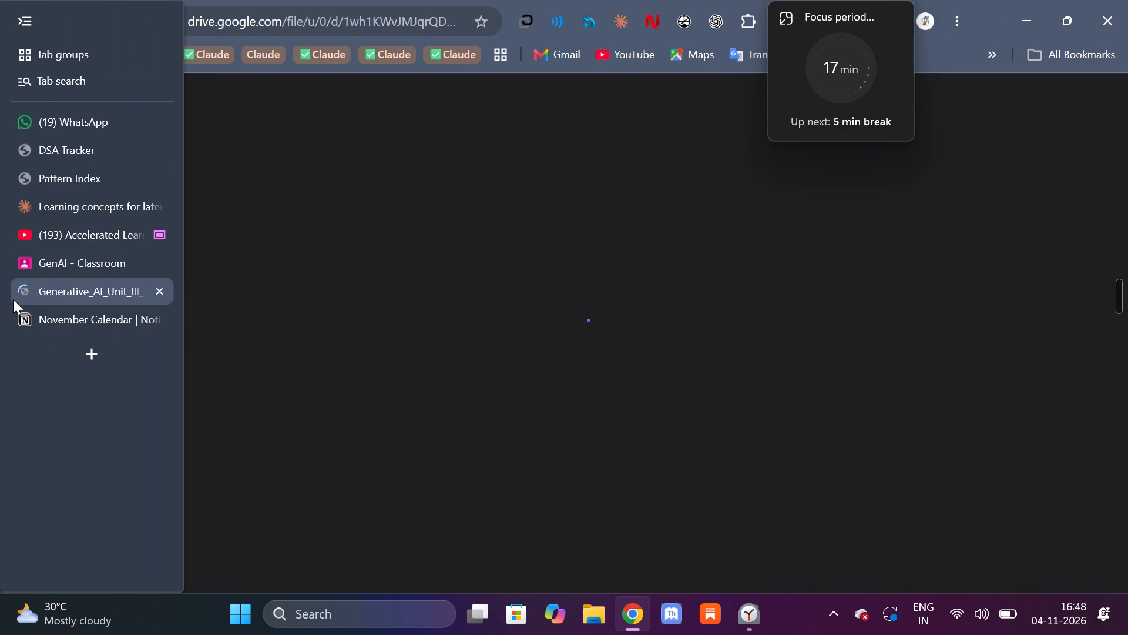
From the Classroom preview, open the Generative_AI_Unit_III notes PDF with Google Docs.
left_click(49, 262)
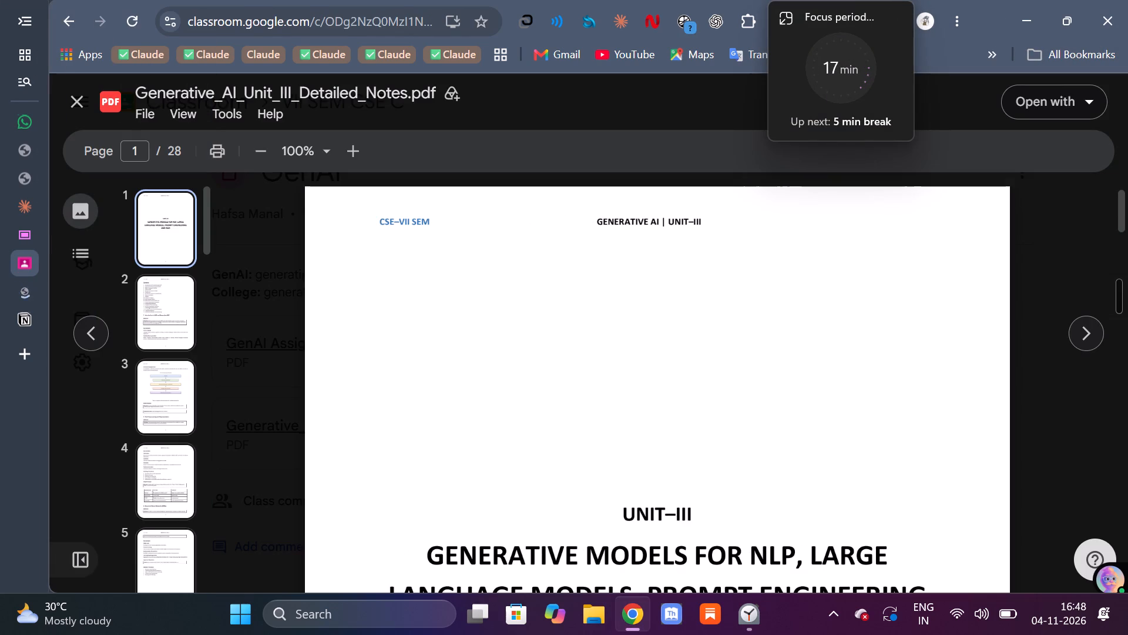
left_click(1033, 108)
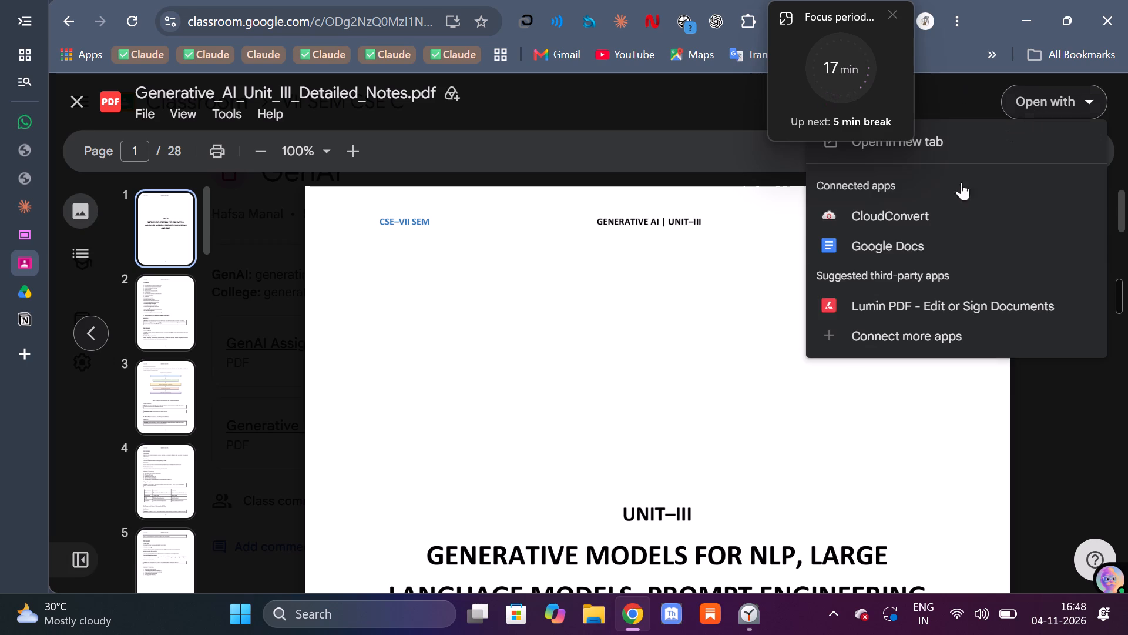
left_click(908, 248)
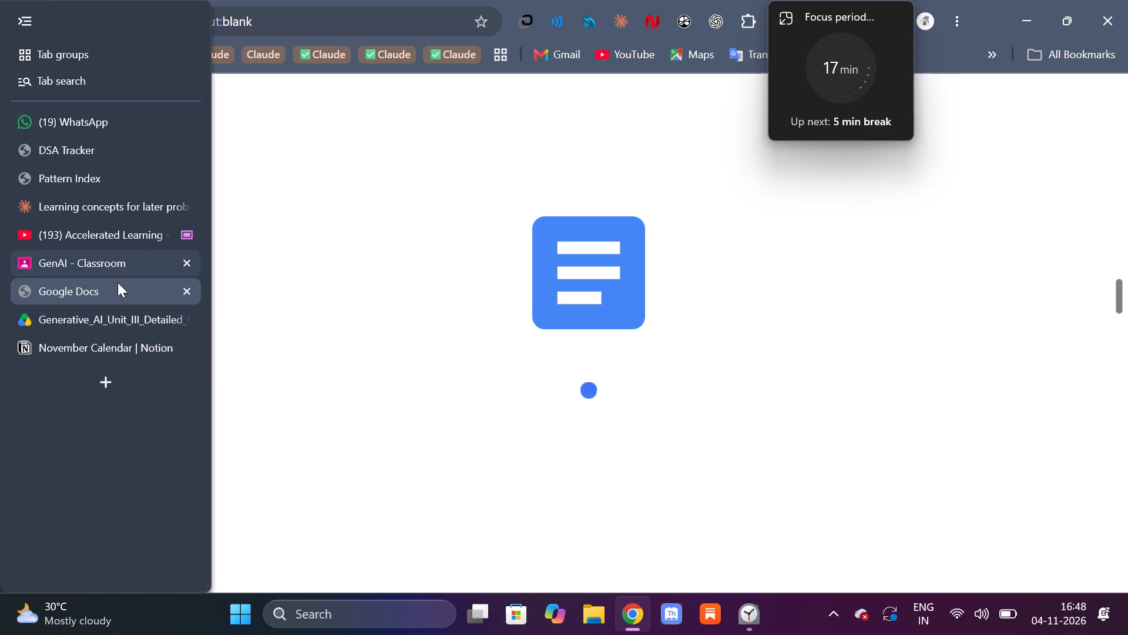
Download the Generative_AI_Unit_III_Detailed_Notes.pdf file from its Google Drive tab.
left_click(93, 316)
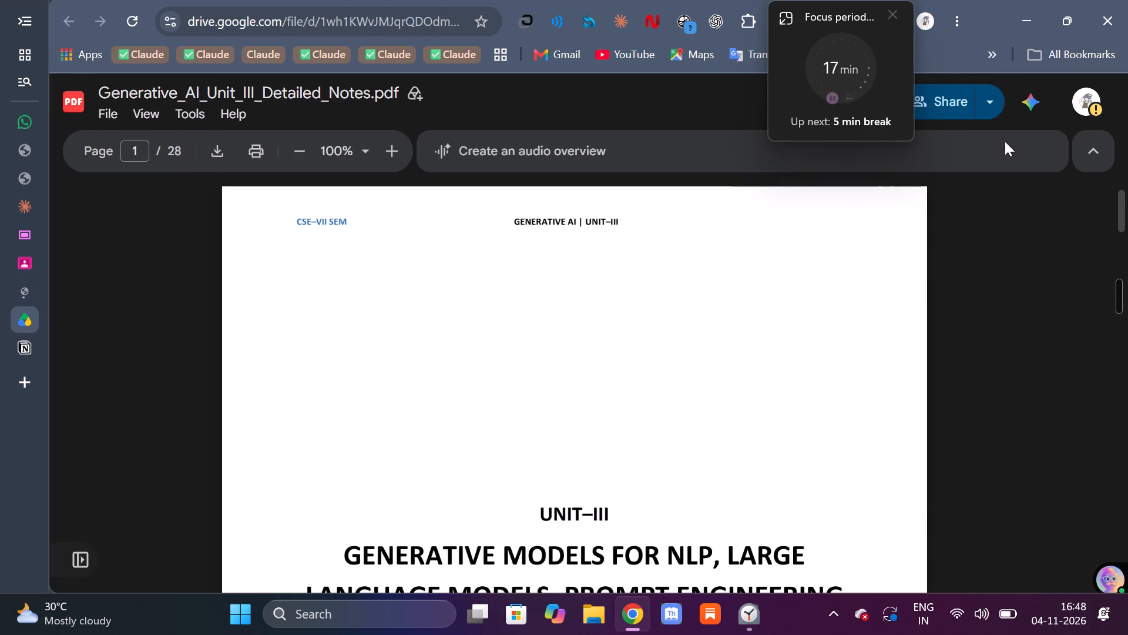
left_click(221, 157)
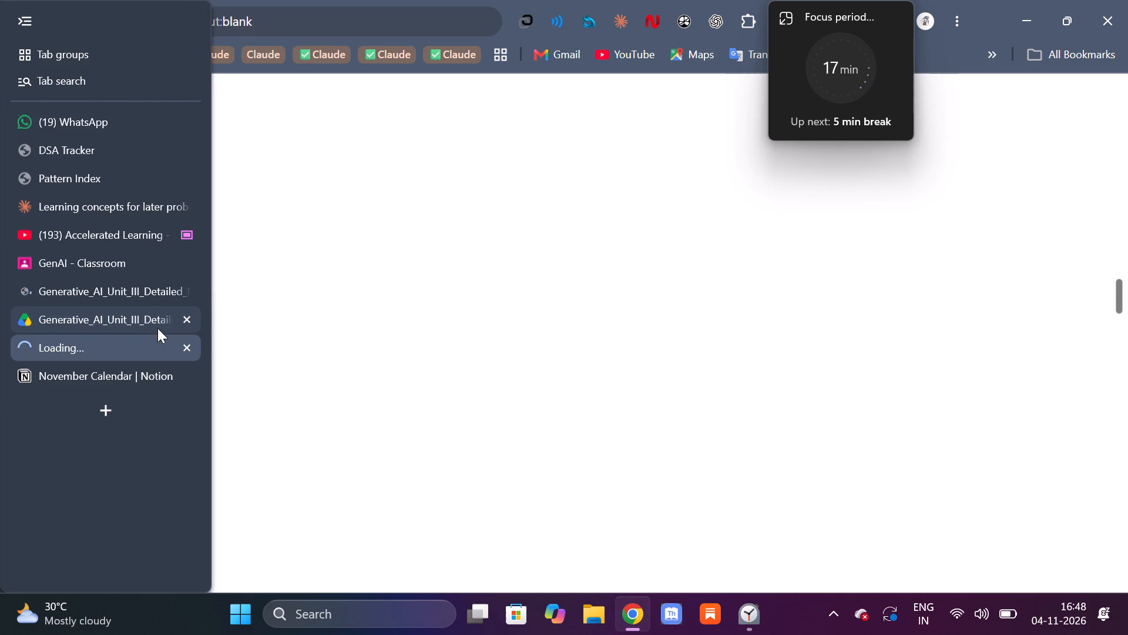
Close the Google Drive and Google Docs tabs holding the Generative_AI_Unit_III notes.
left_click(184, 320)
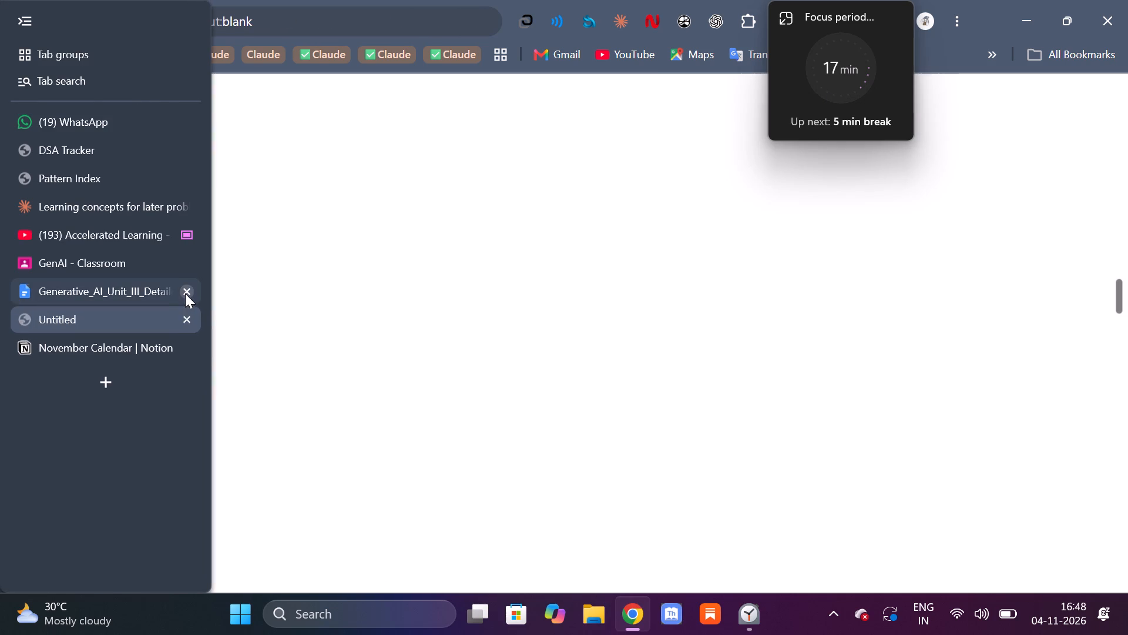
left_click(186, 293)
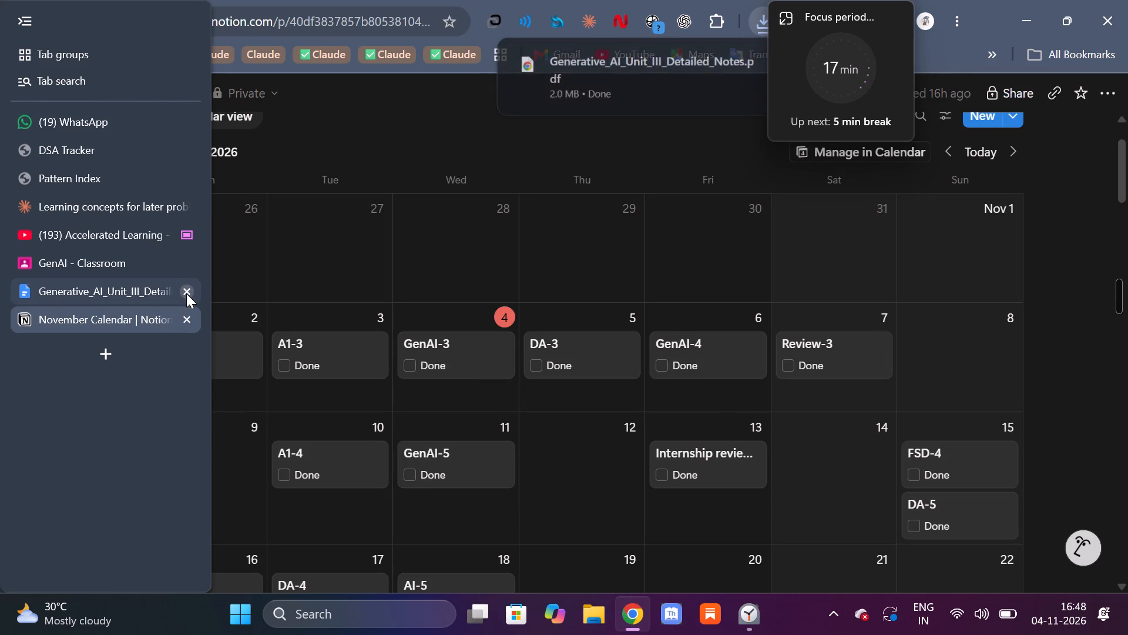
Open GEN AI Syllabus.pdf from the GenAI post in Classroom and examine the topics listed for each unit.
left_click(104, 263)
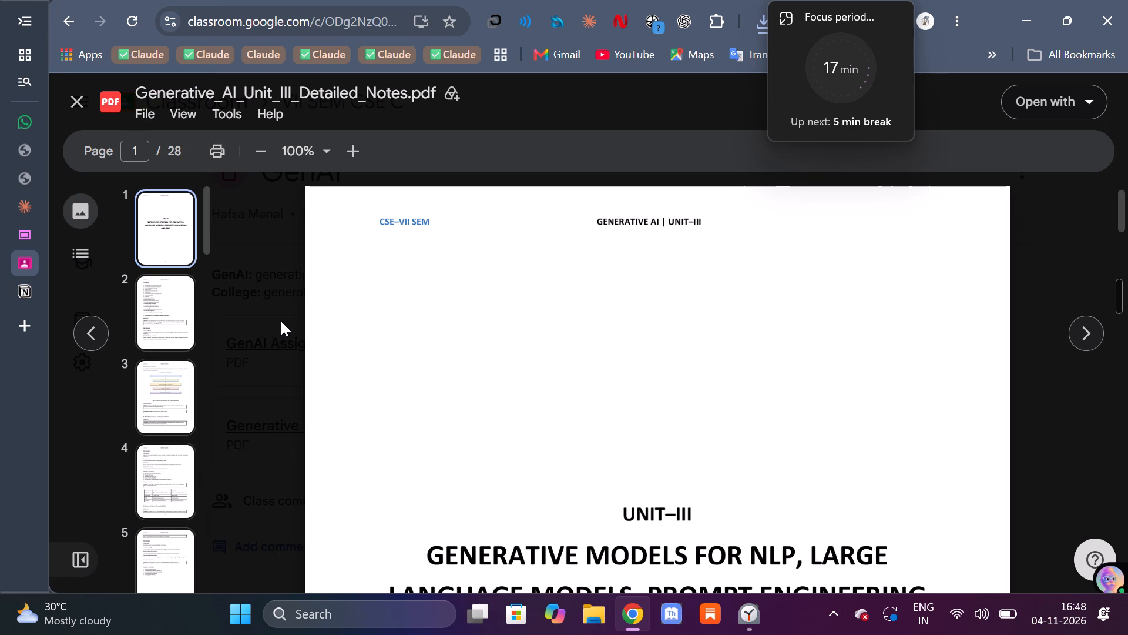
left_click(281, 320)
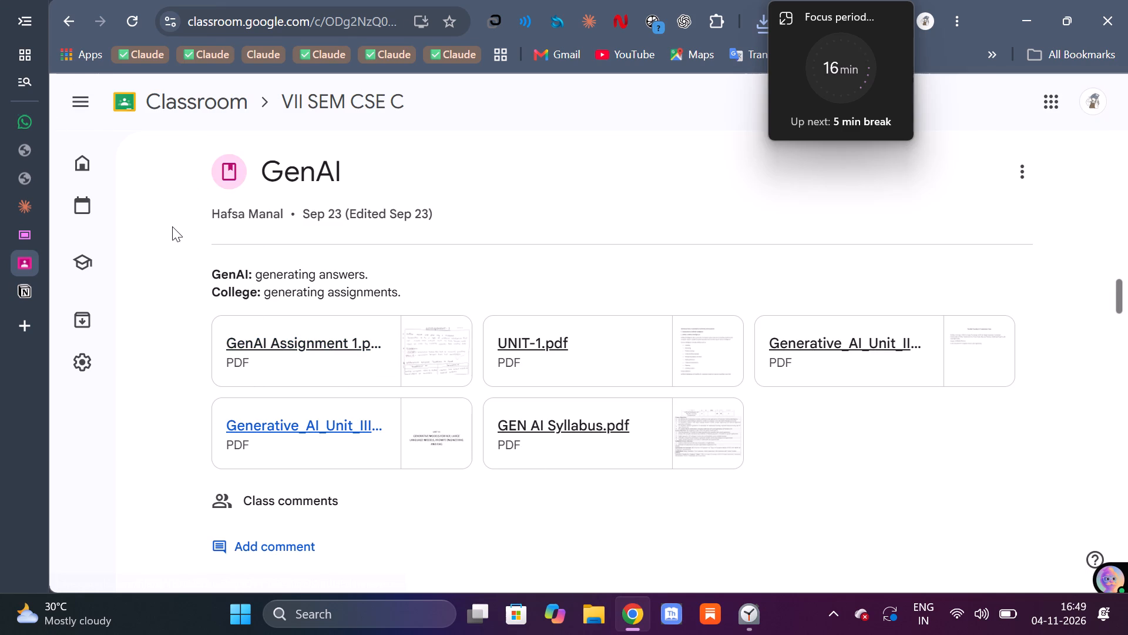
left_click(701, 446)
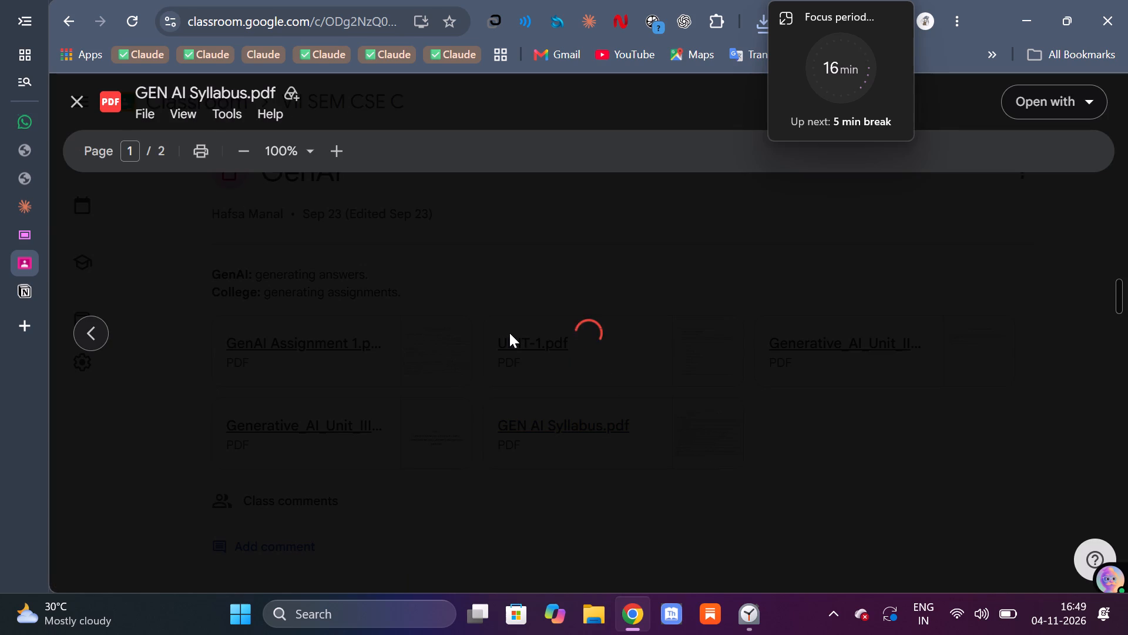
scroll(567, 482, "down", 2)
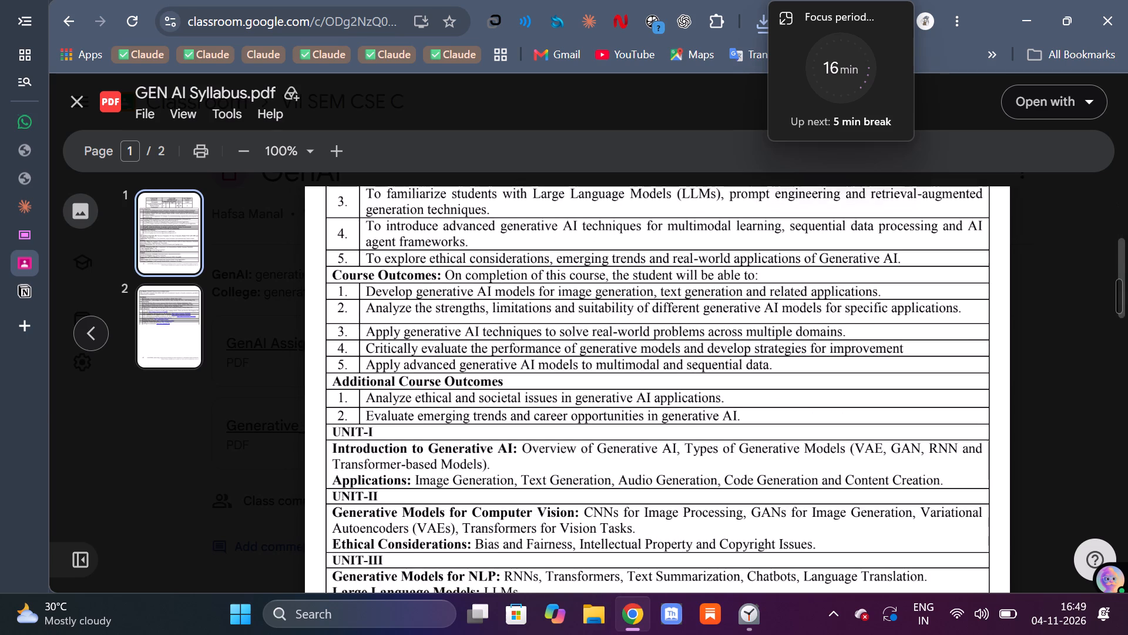
scroll(567, 482, "down", 1)
scroll(567, 482, "left", 1)
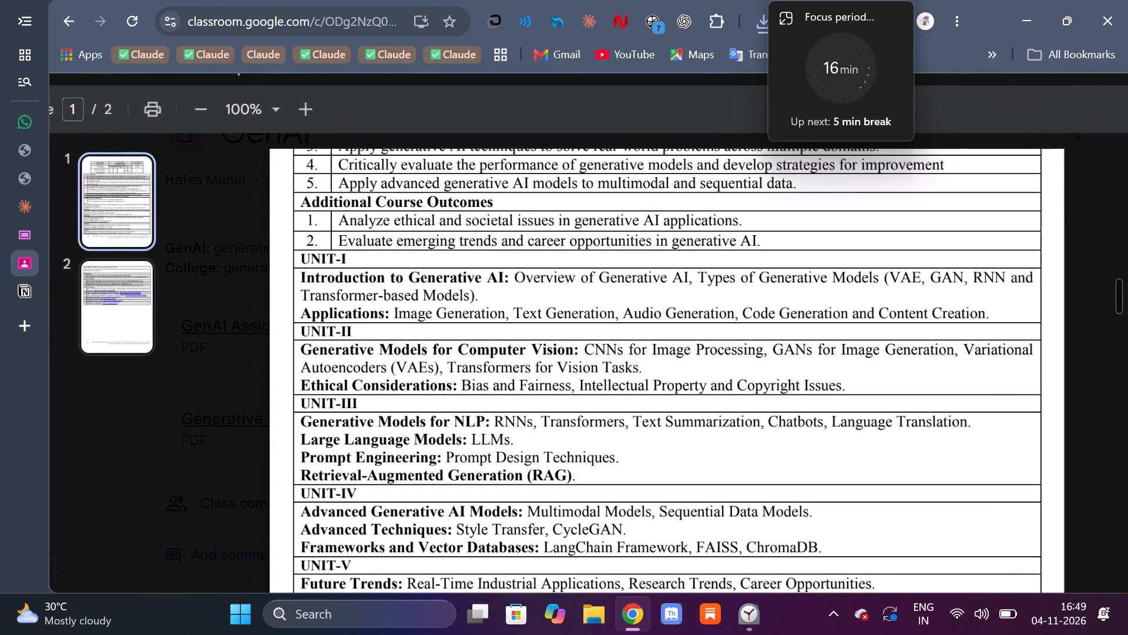
scroll(567, 482, "left", 1)
scroll(567, 482, "right", 1)
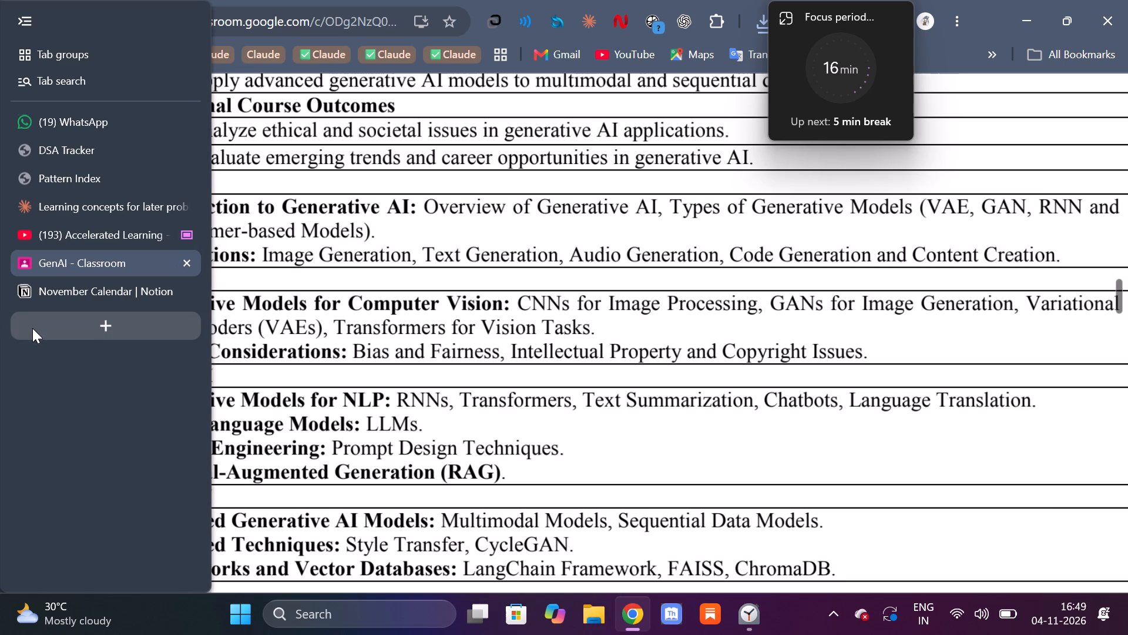
left_click(124, 228)
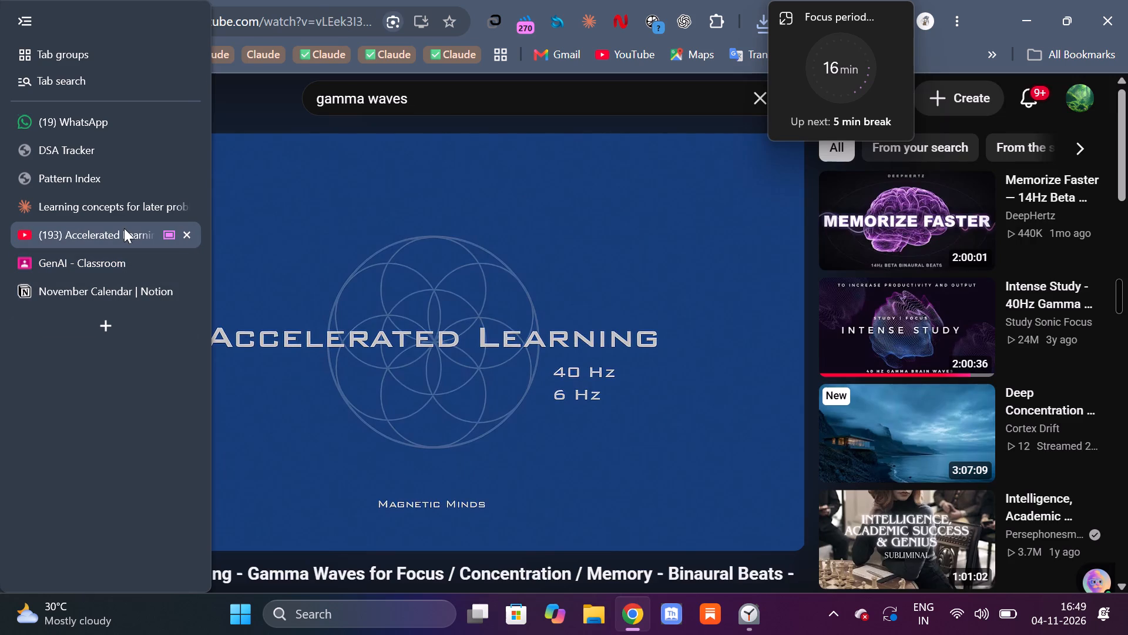
left_click(75, 325)
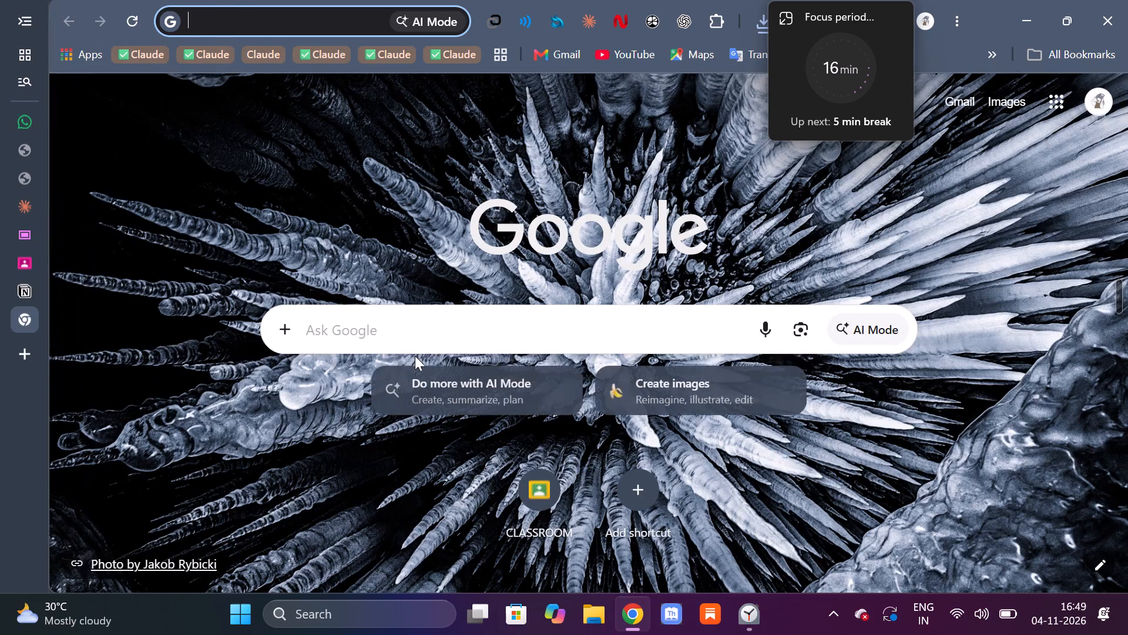
key("c")
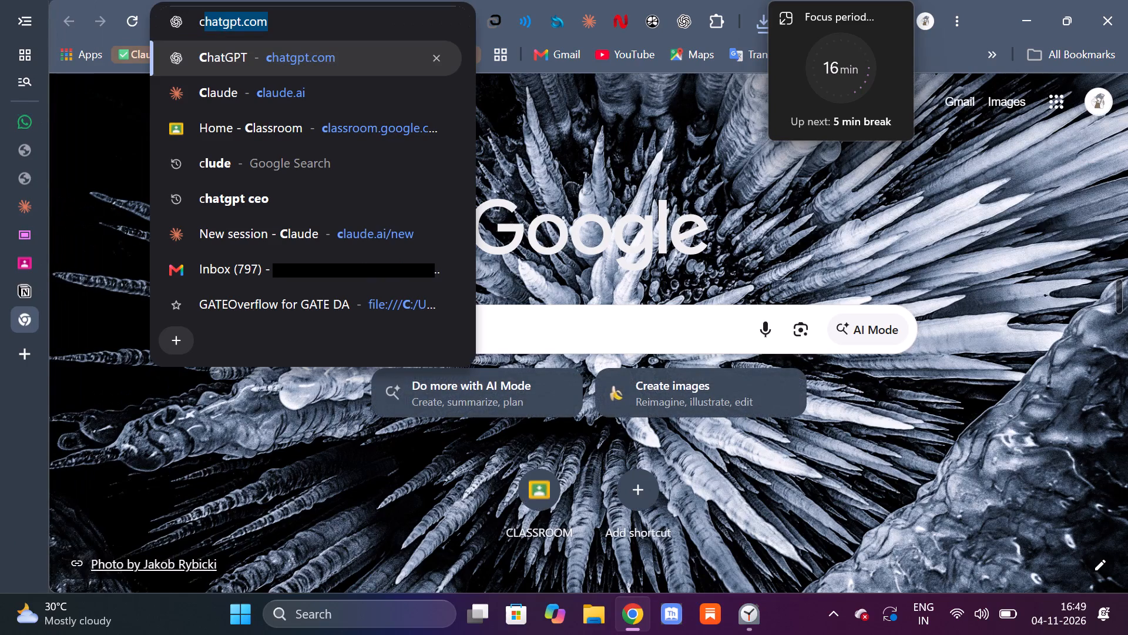
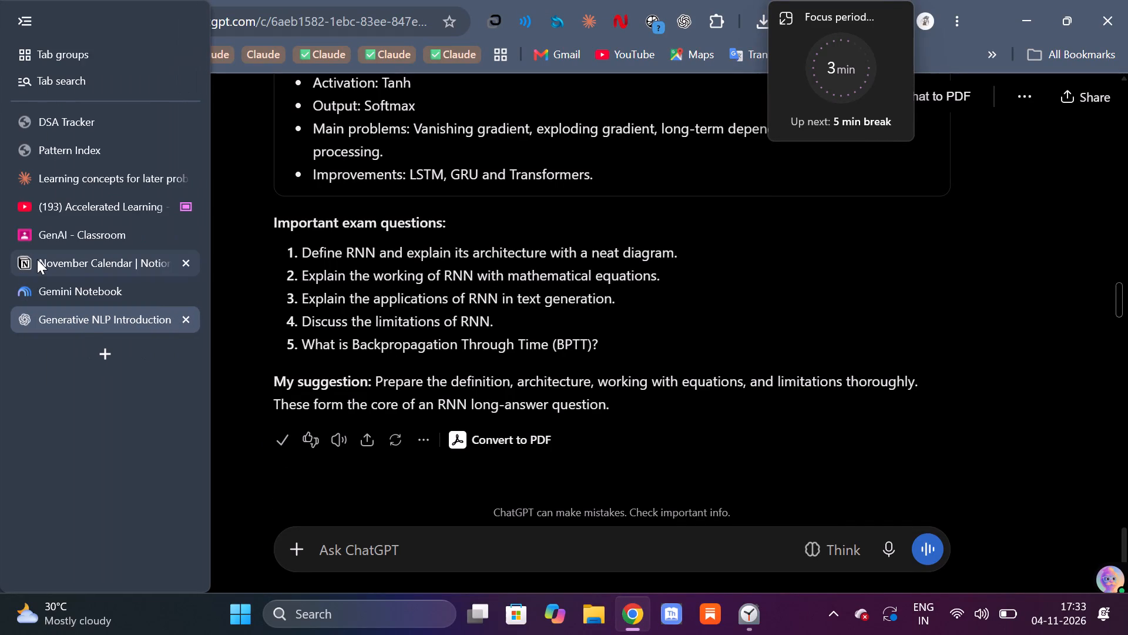
Switch to Notion, change from the personal "space" workspace to the same owner's "Notion" workspace, and open the 7th SEM page.
left_click(37, 259)
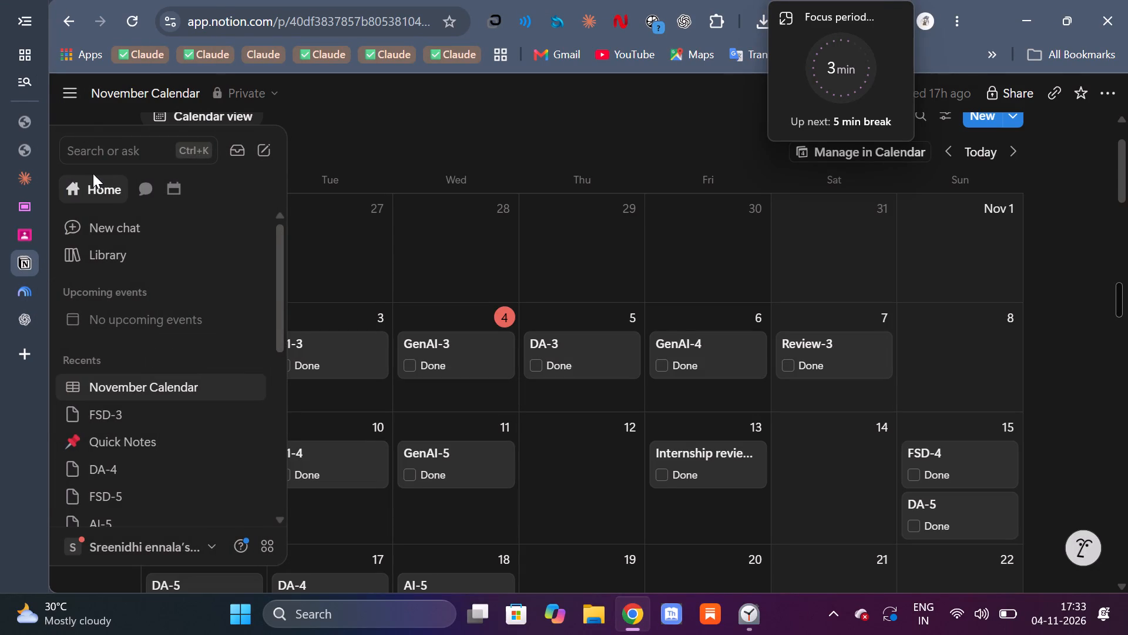
scroll(134, 446, "down", 1)
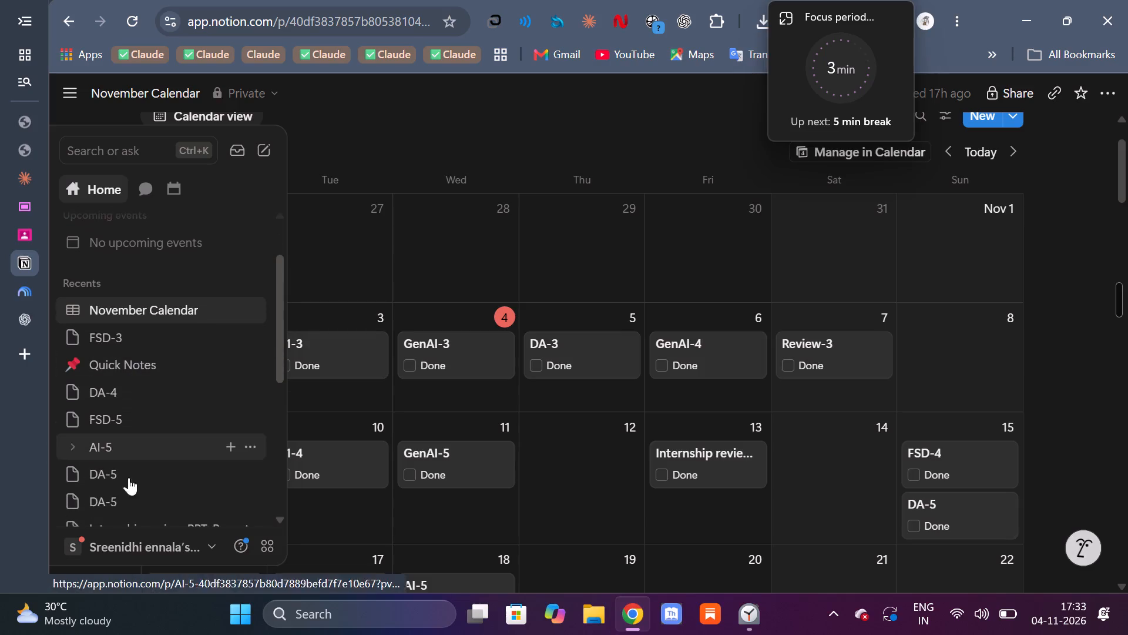
left_click(126, 544)
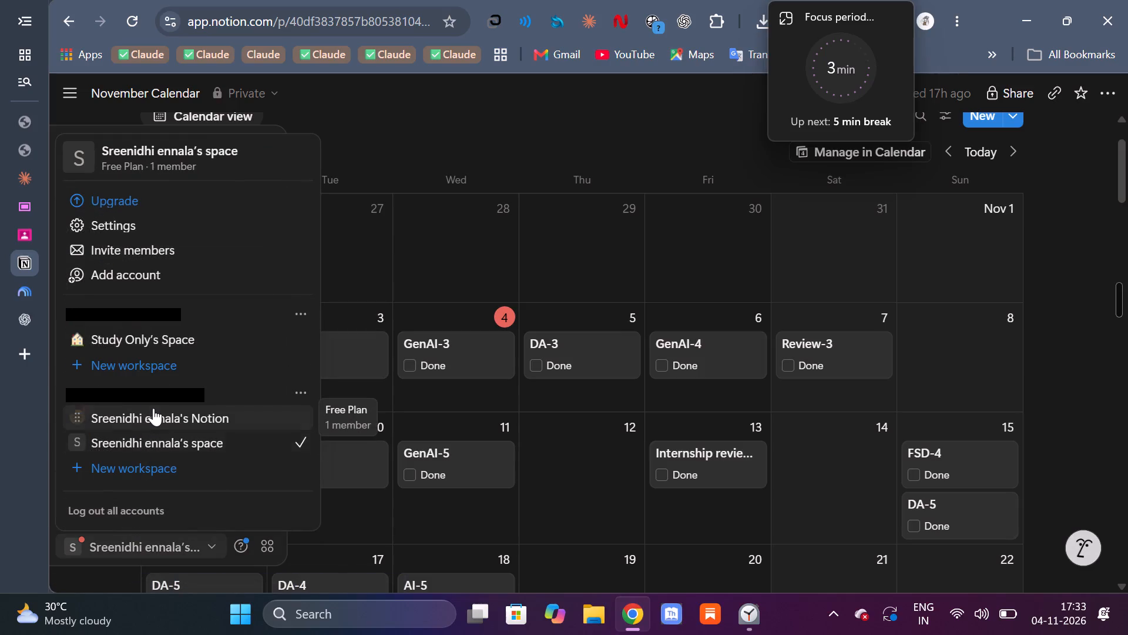
left_click(153, 408)
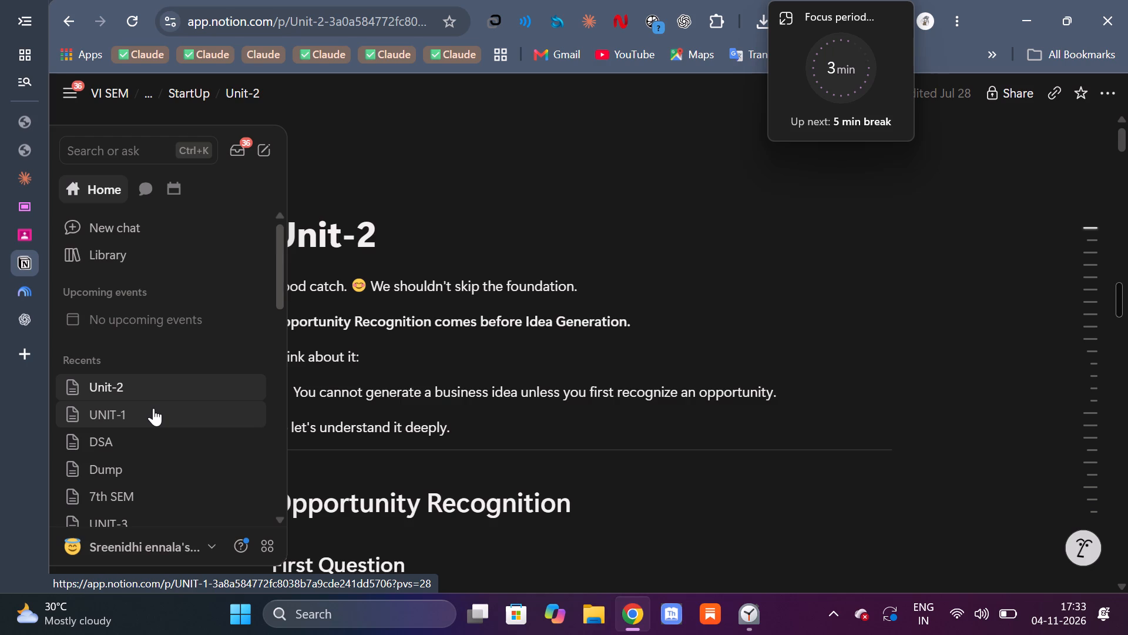
scroll(465, 445, "down", 5)
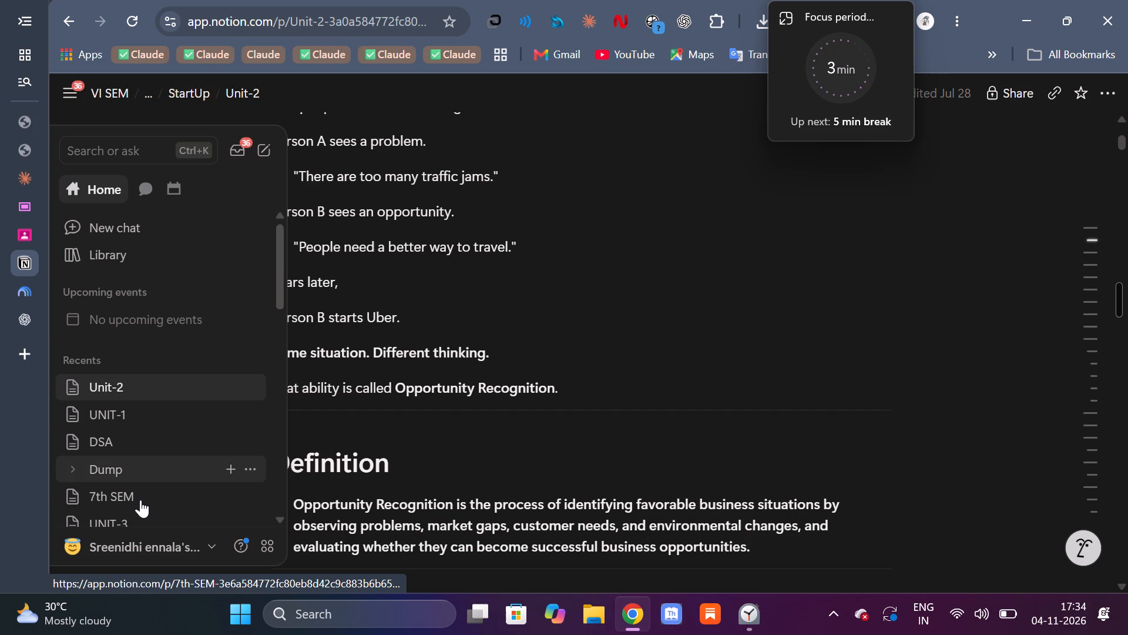
left_click(140, 500)
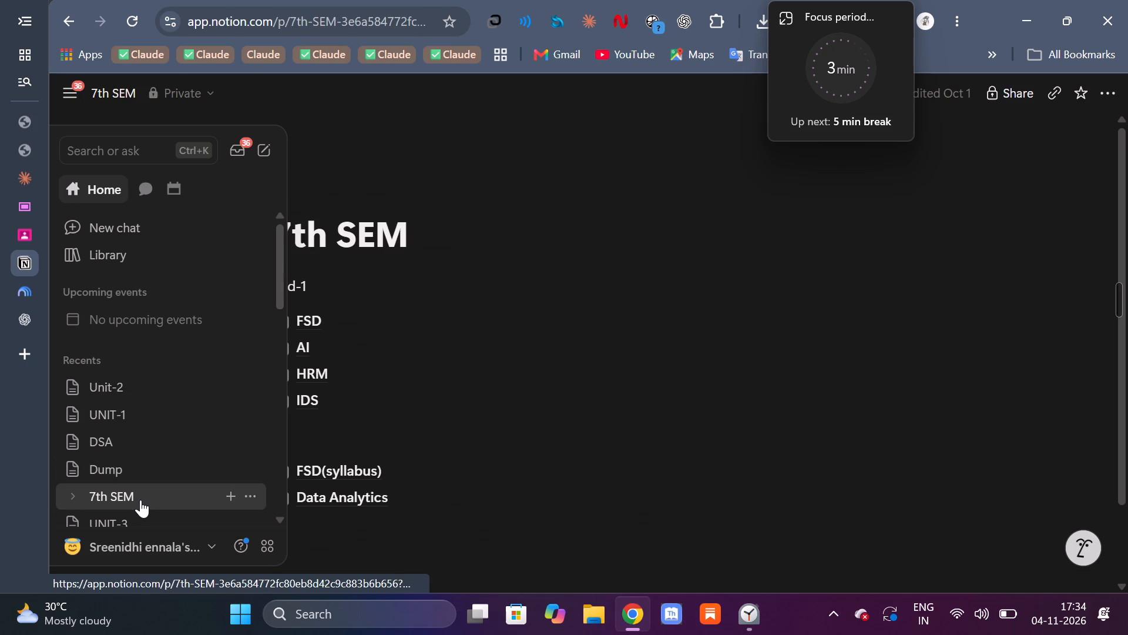
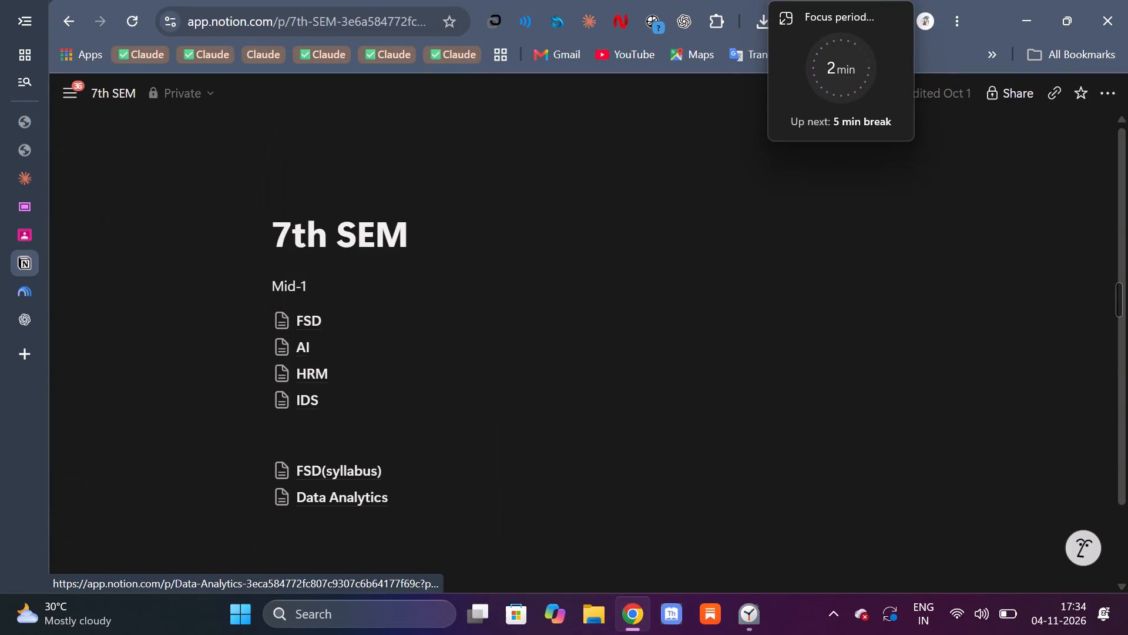
Add a new subpage below Data Analytics on the 7th SEM page and title it GEN AI.
left_click(301, 523)
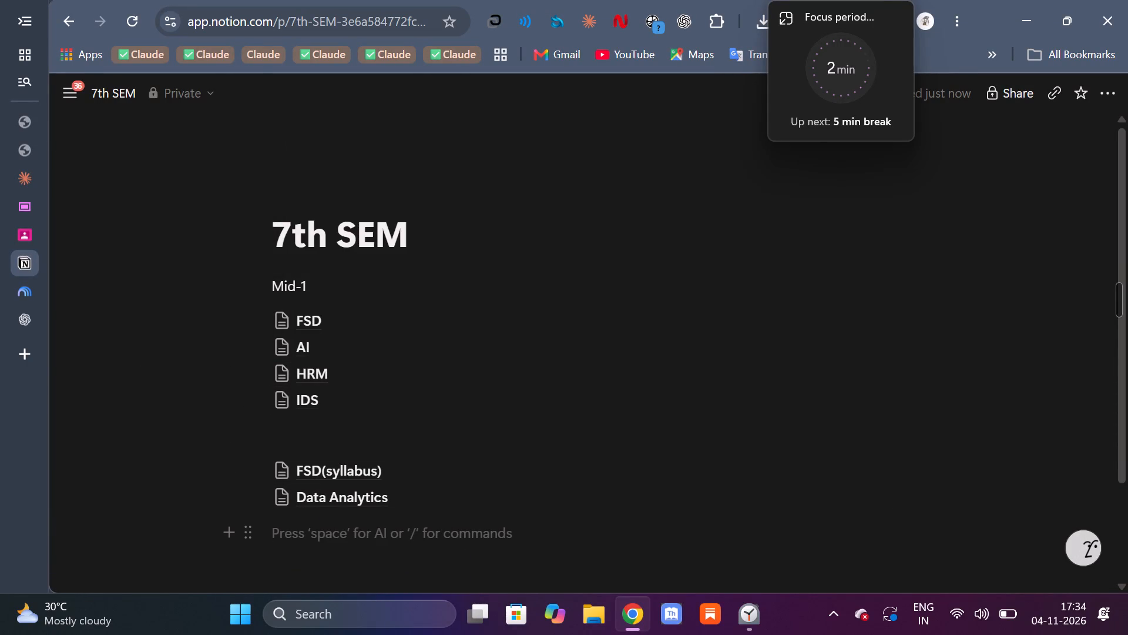
key("slash")
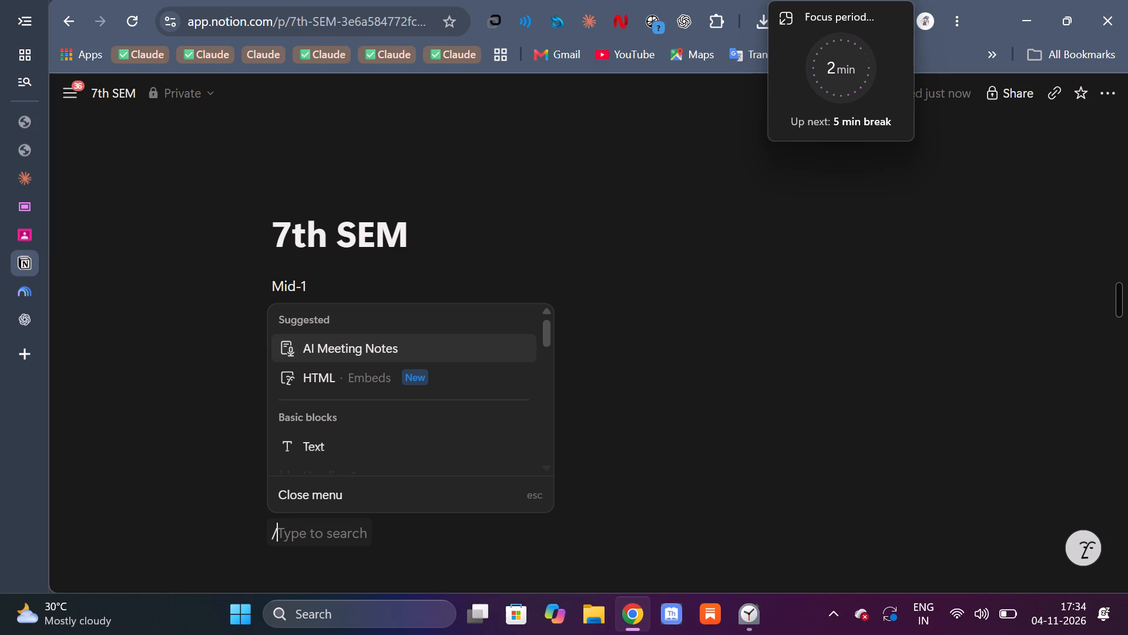
key("p")
key("Return")
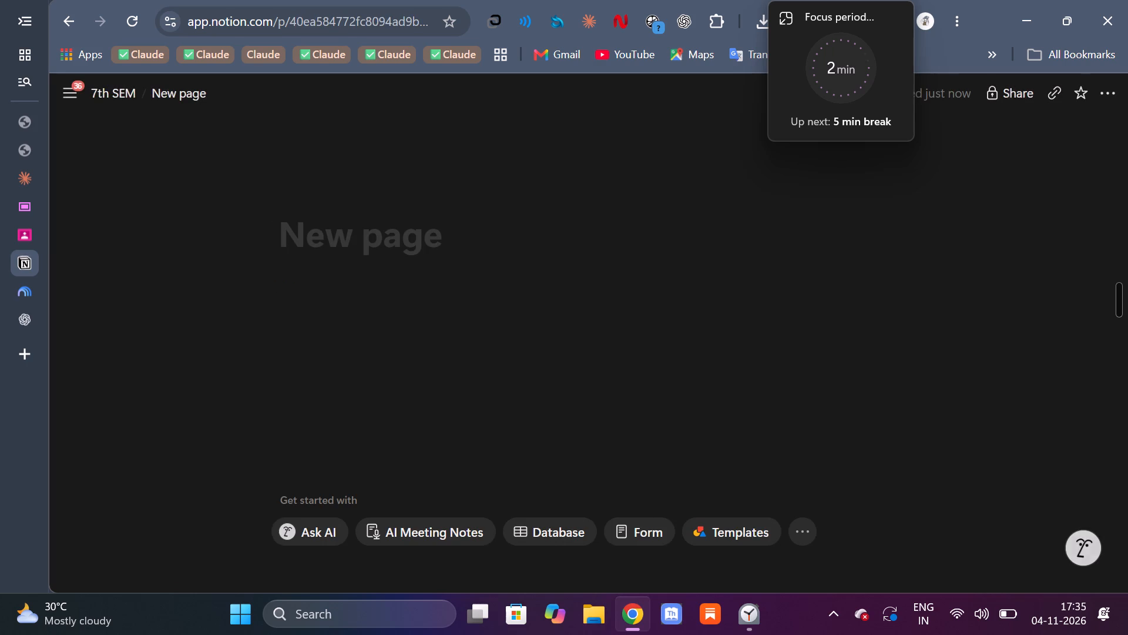
type("GEN")
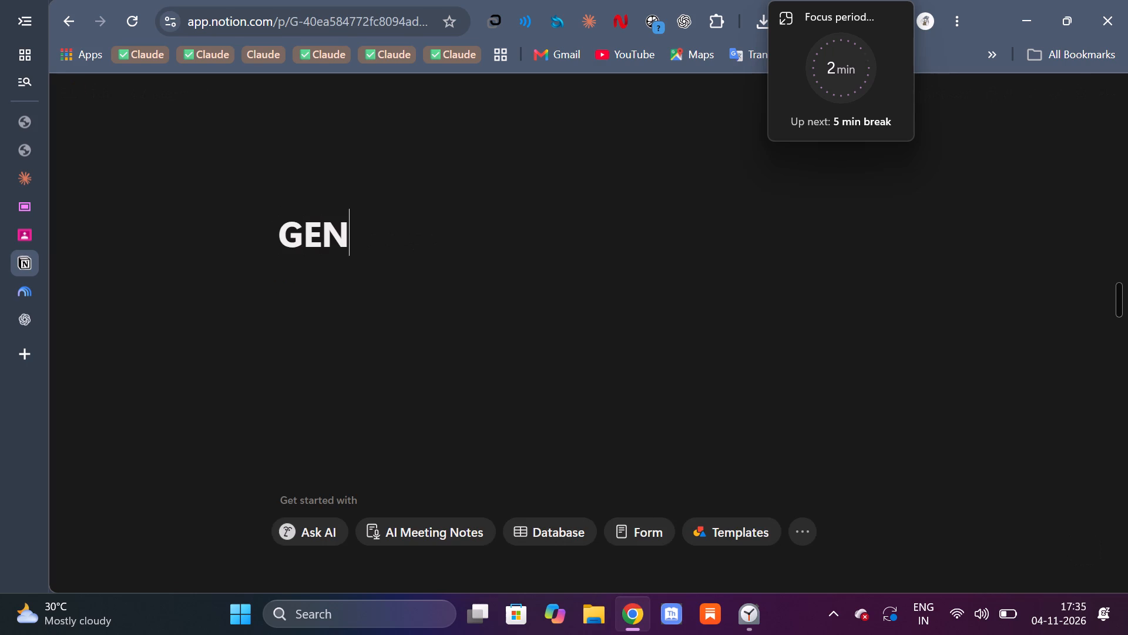
key("space")
type("AI")
key("Return")
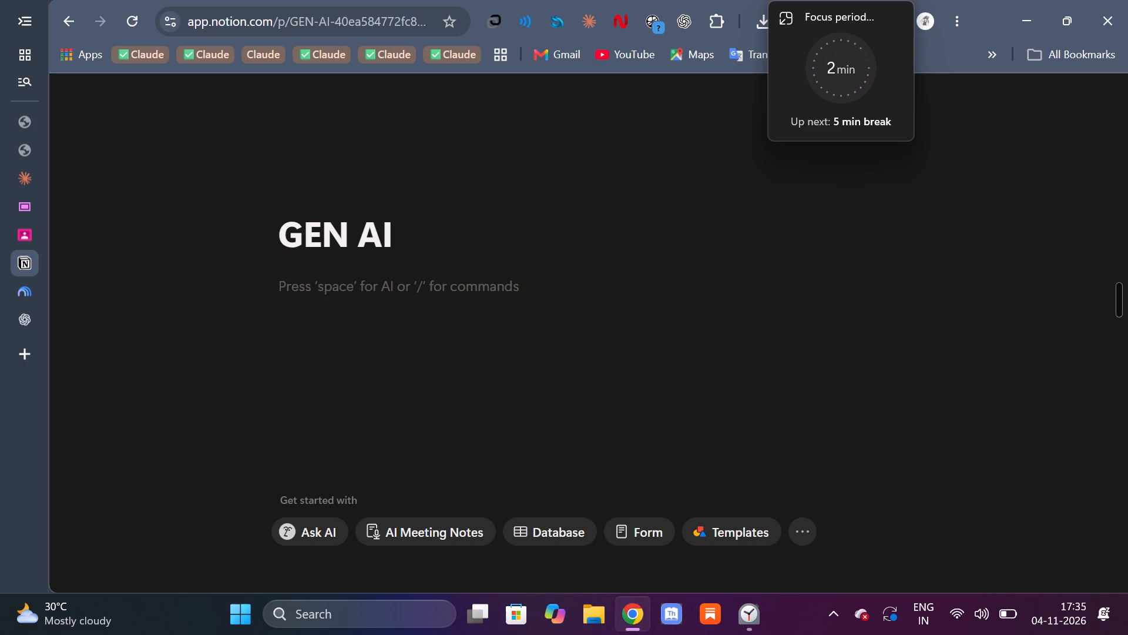
Paste the copied RNN exam notes into the body of the GEN AI page.
key("ctrl+v")
key("Return")
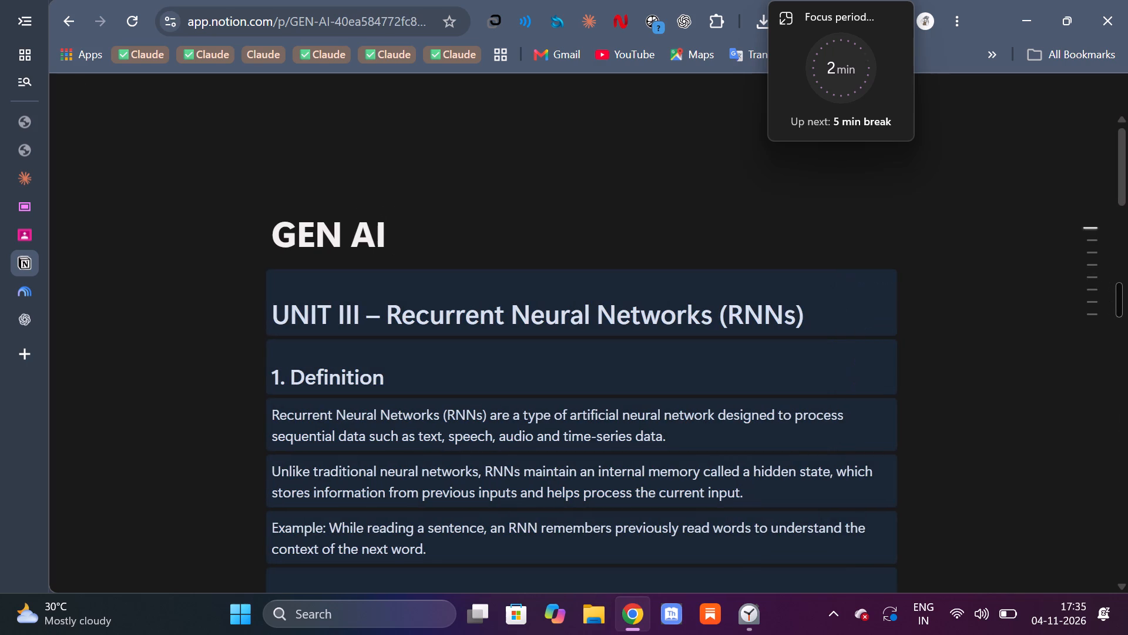
scroll(518, 436, "down", 4)
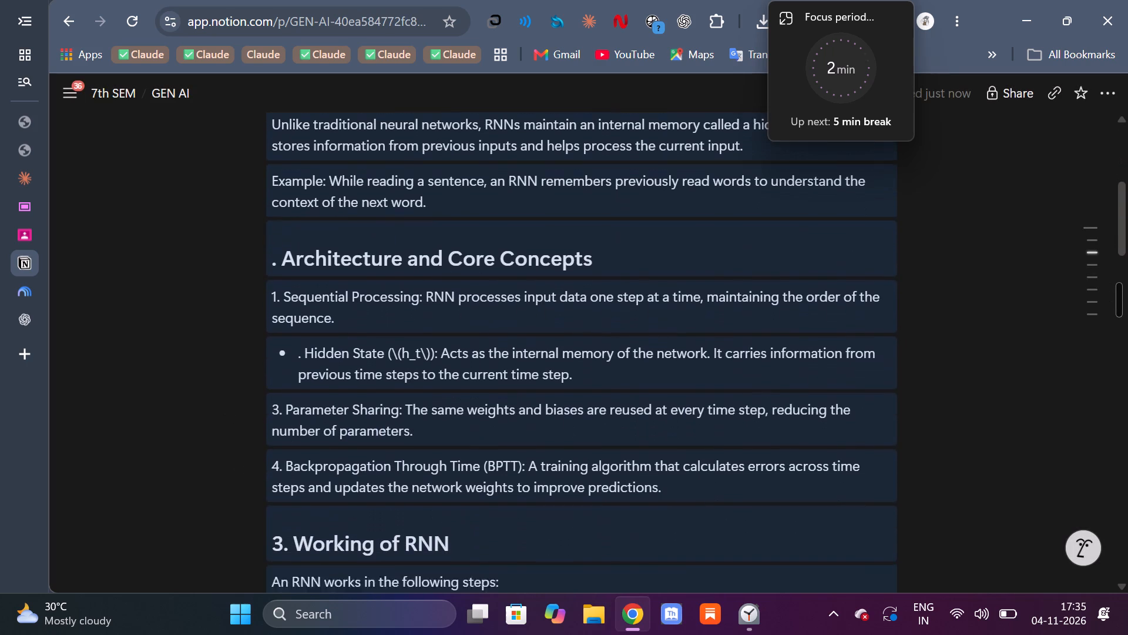
scroll(518, 436, "down", 2)
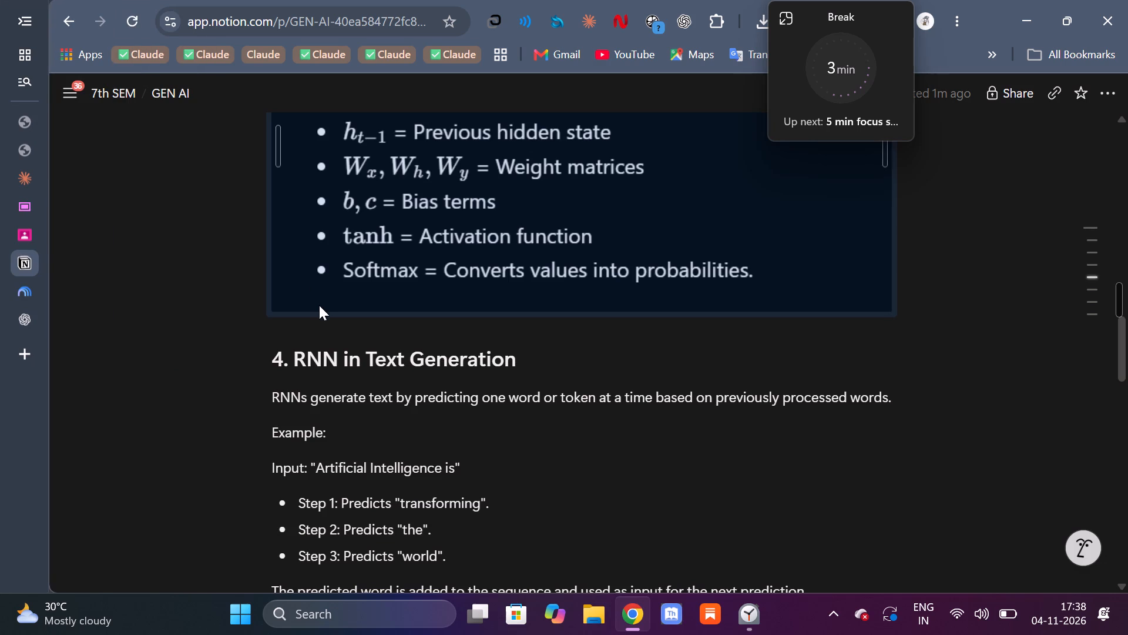
left_click(336, 452)
scroll(336, 452, "up", 9)
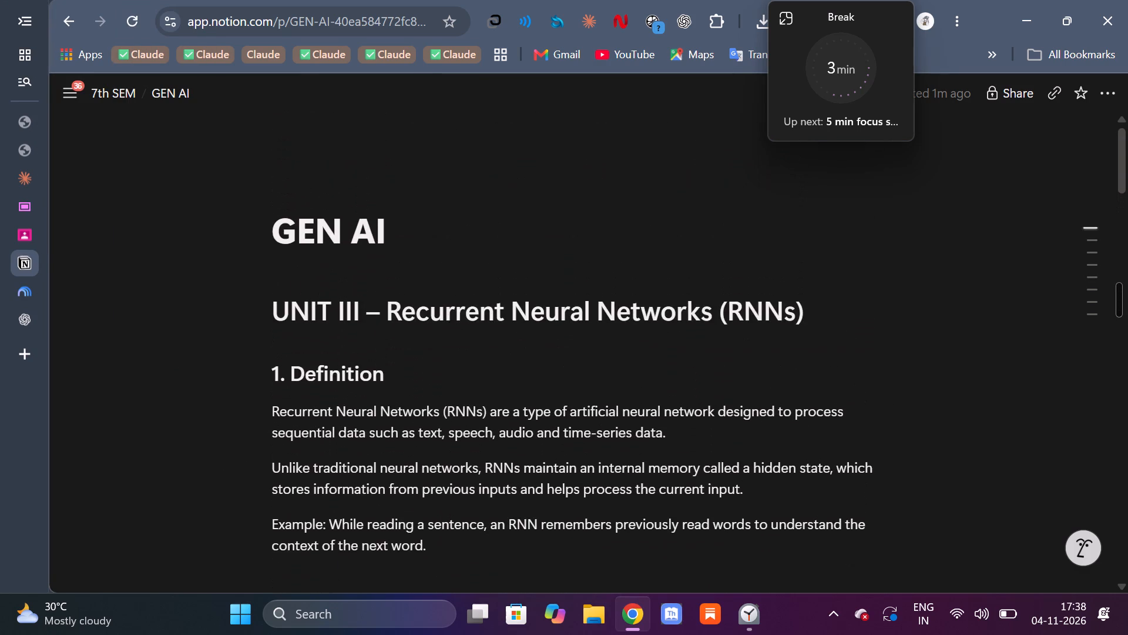
scroll(336, 452, "up", 1)
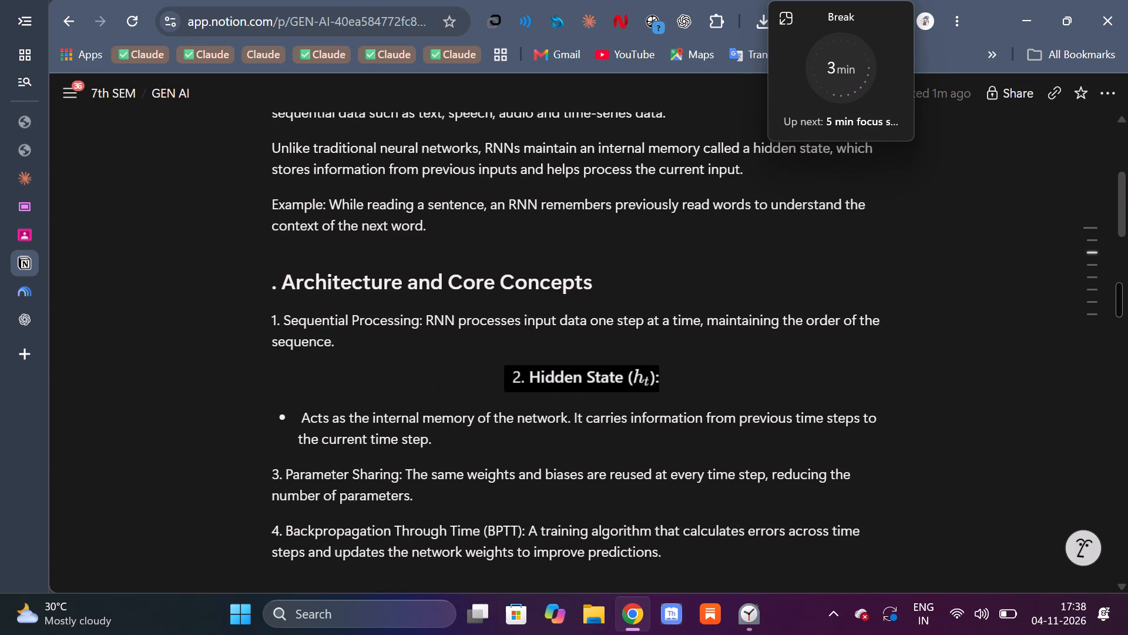
scroll(336, 452, "up", 4)
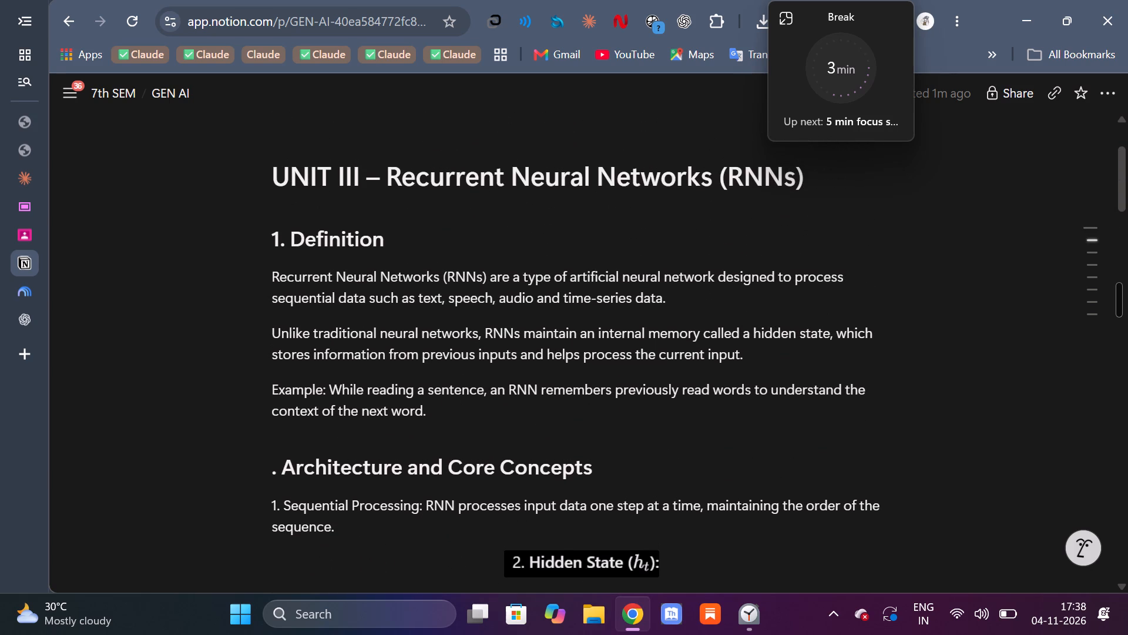
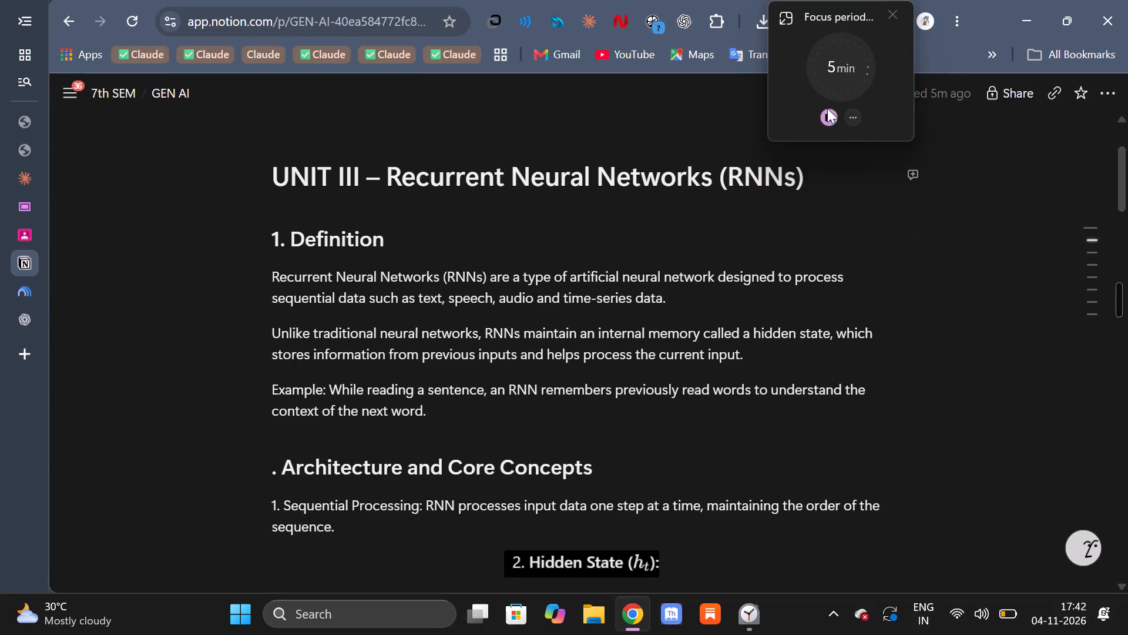
Pause the running focus period, reset it and start a 20-minute focus period in the floating timer.
left_click(828, 116)
left_click(840, 106)
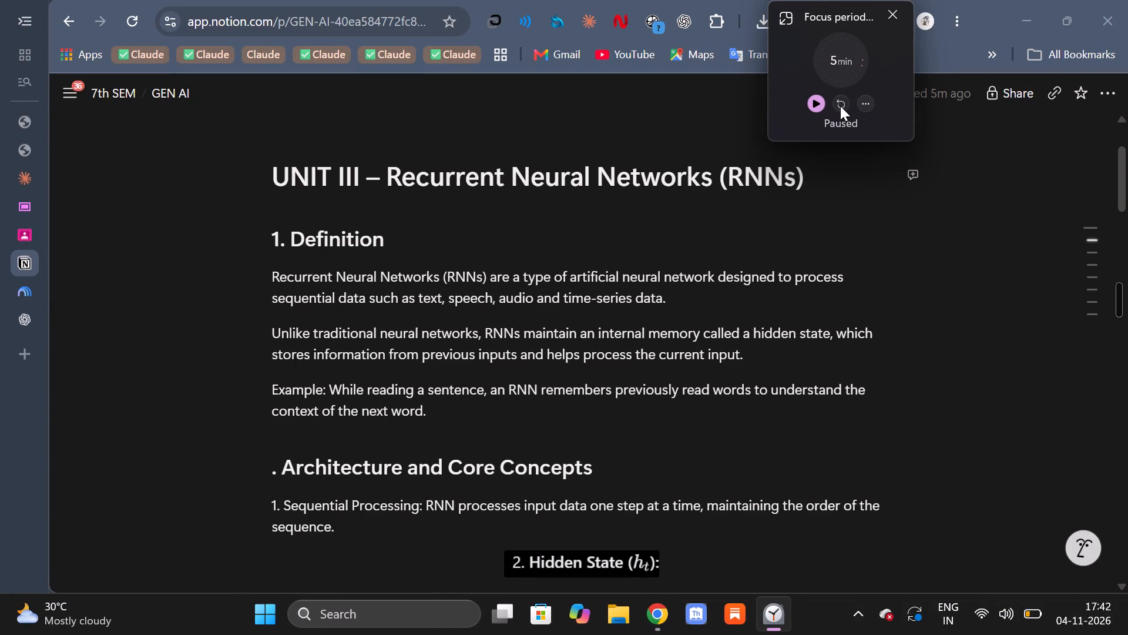
left_click(839, 122)
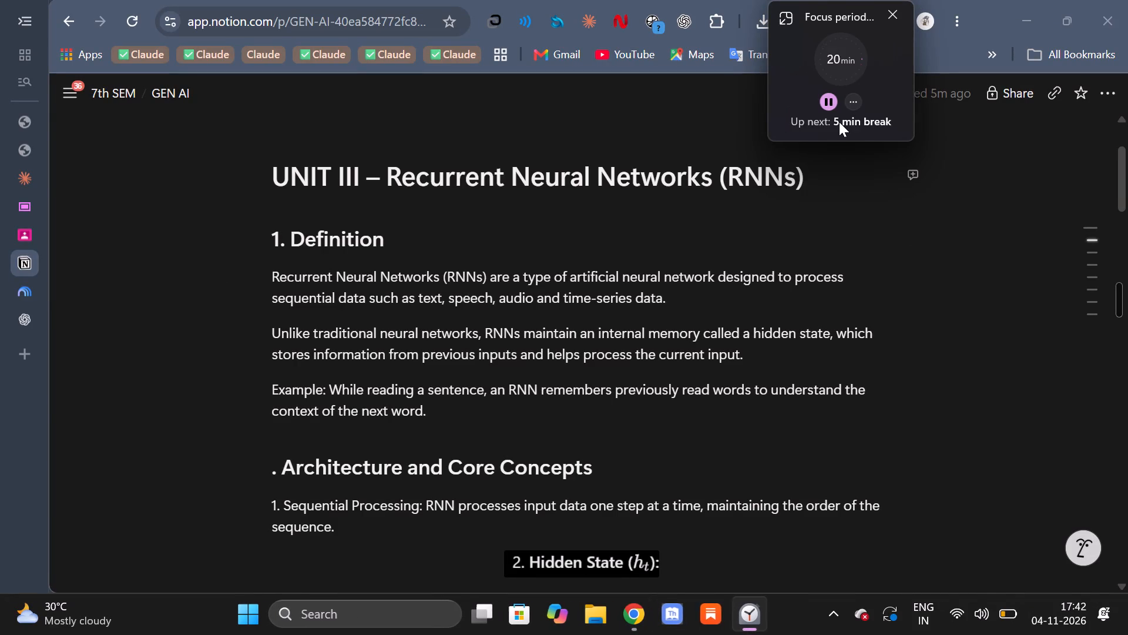
Move the floating focus timer to the upper-right corner of the screen, clear of the RNN notes.
left_click_drag(830, 12, 957, 71)
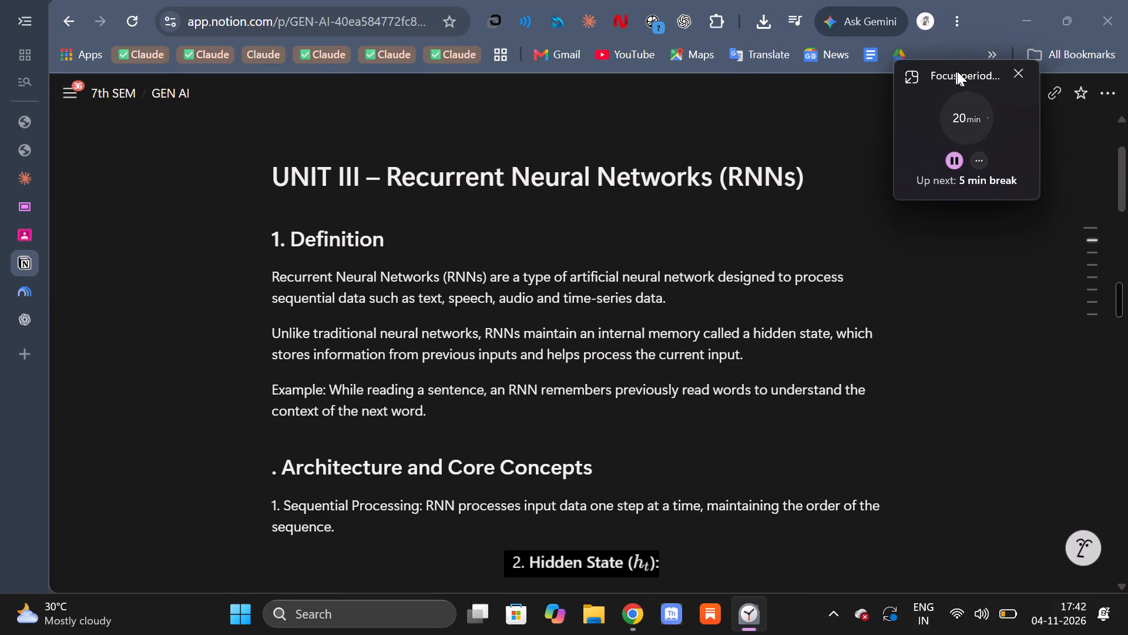
left_click_drag(957, 71, 1026, 16)
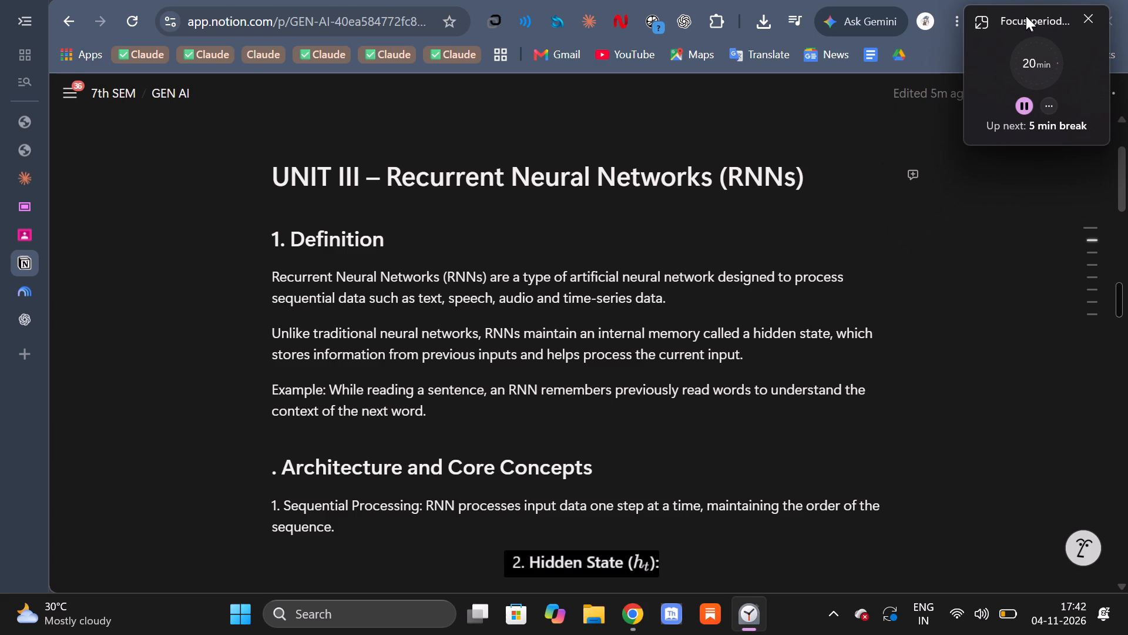
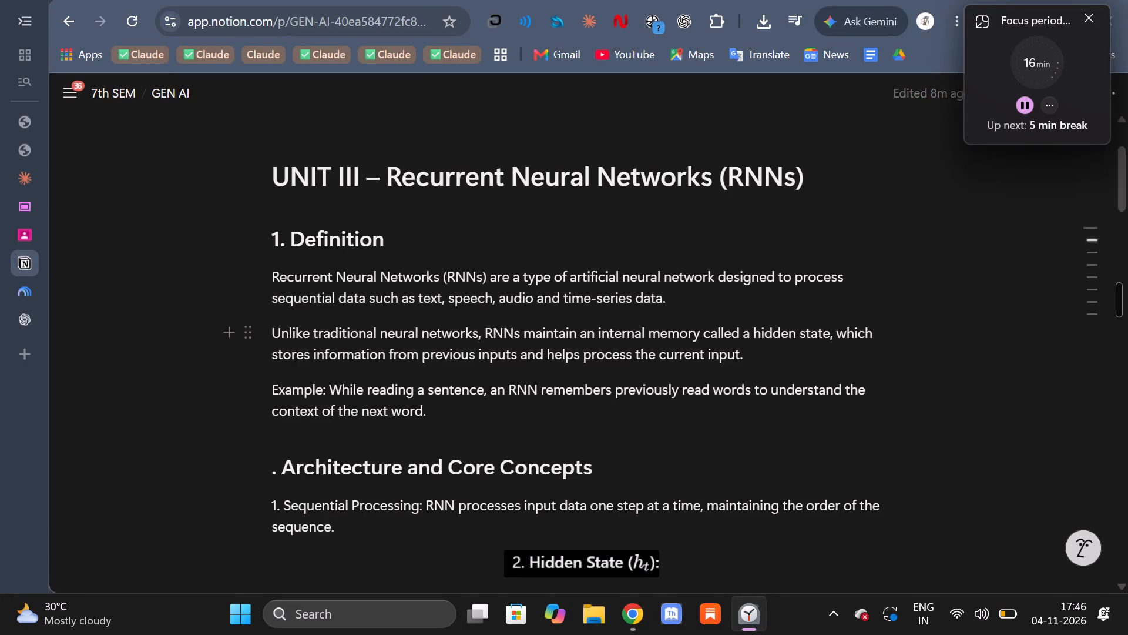
Insert "and updates" after "stores" in the hidden-state sentence of the RNN Definition section and save the page.
left_click(308, 354)
key("space")
type("and updates")
scroll(377, 386, "down", 2)
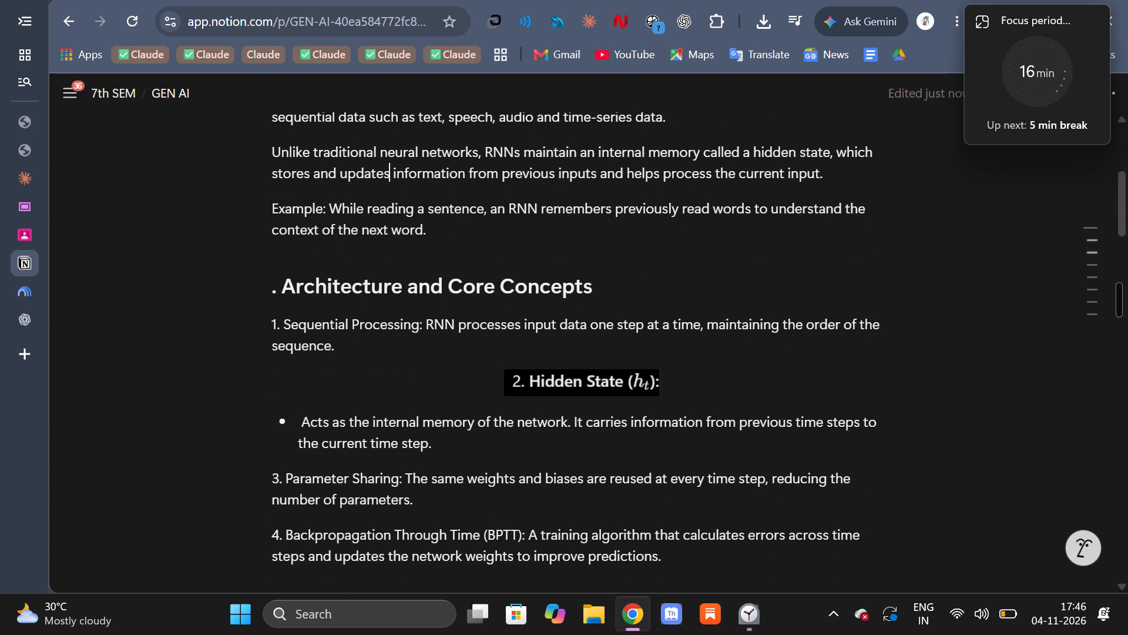
left_click(377, 386)
key("ctrl+s")
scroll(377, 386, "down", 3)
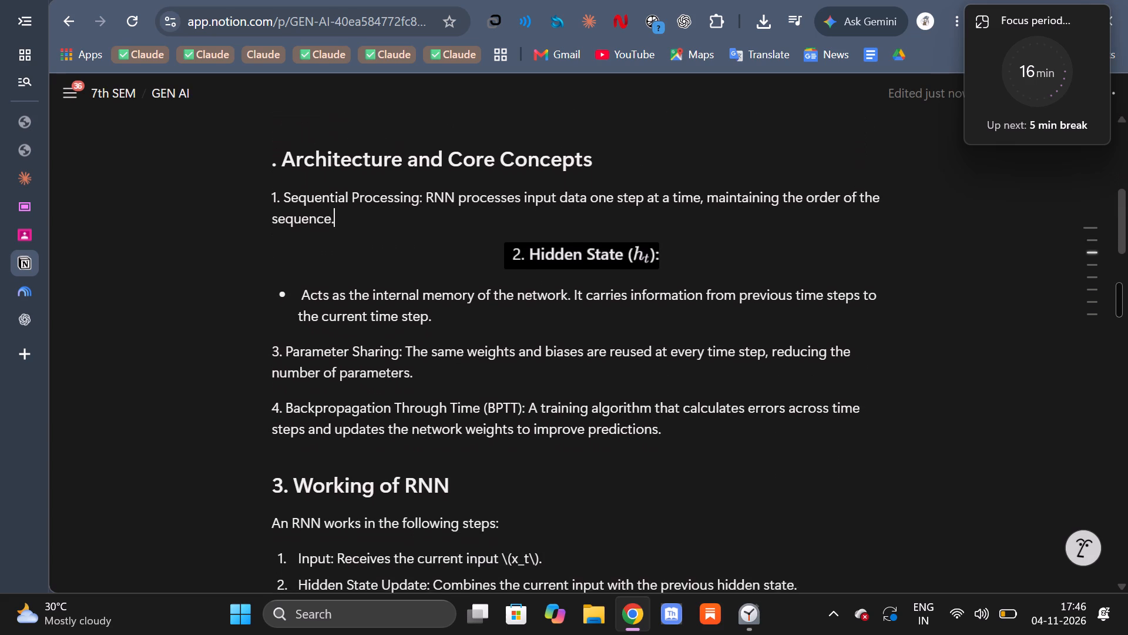
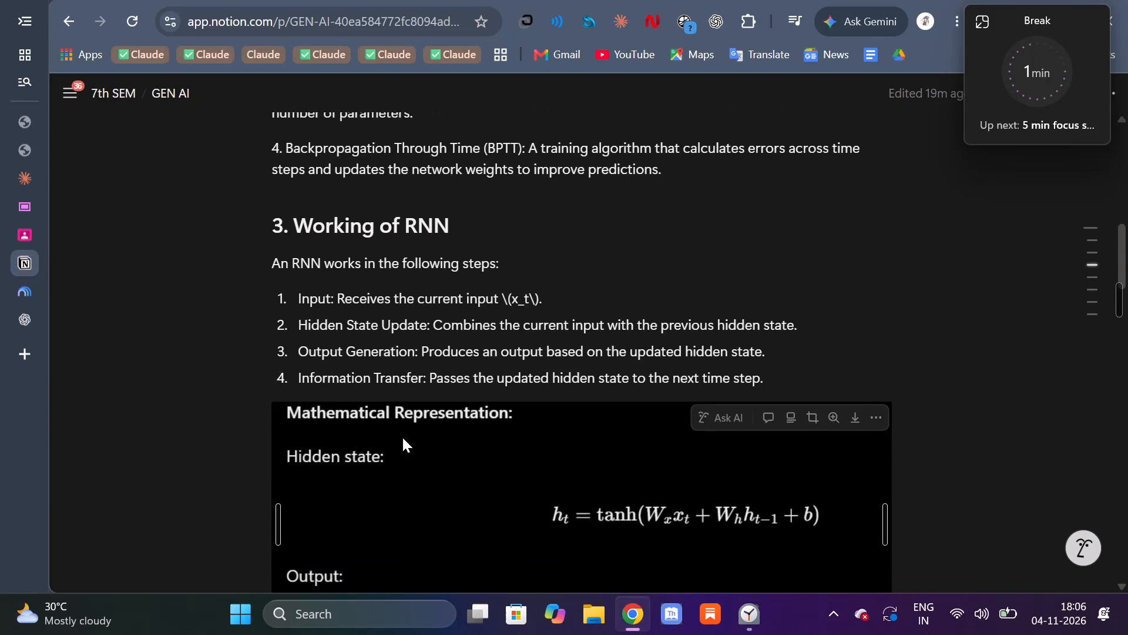
Review the Working of RNN steps together with the hidden state and output formulas and their symbol definitions.
scroll(402, 437, "down", 2)
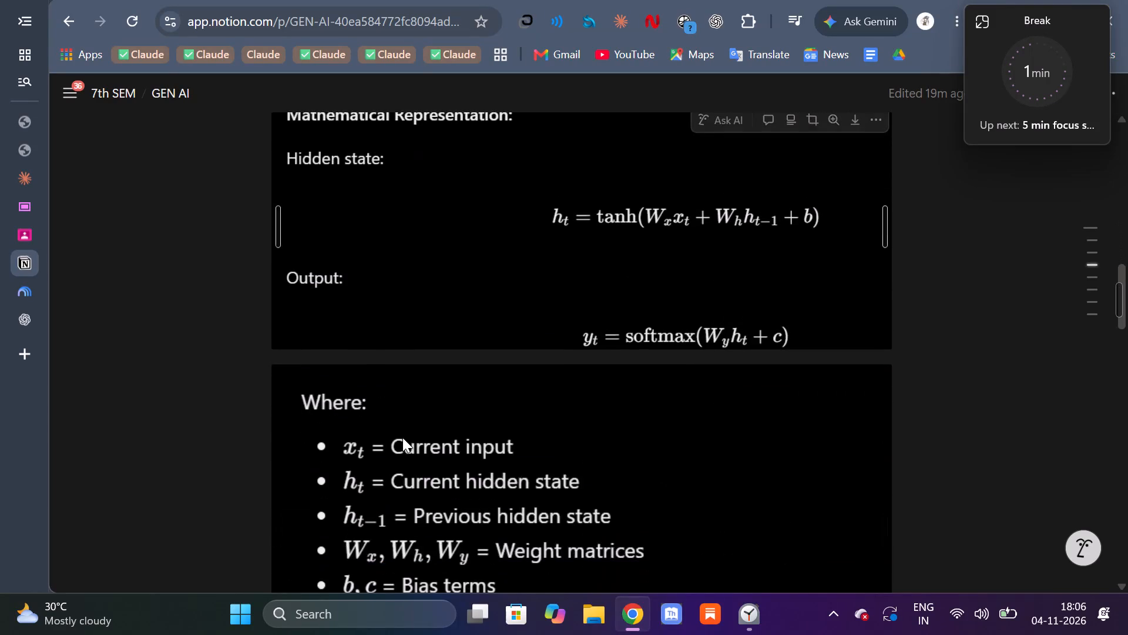
scroll(402, 437, "up", 3)
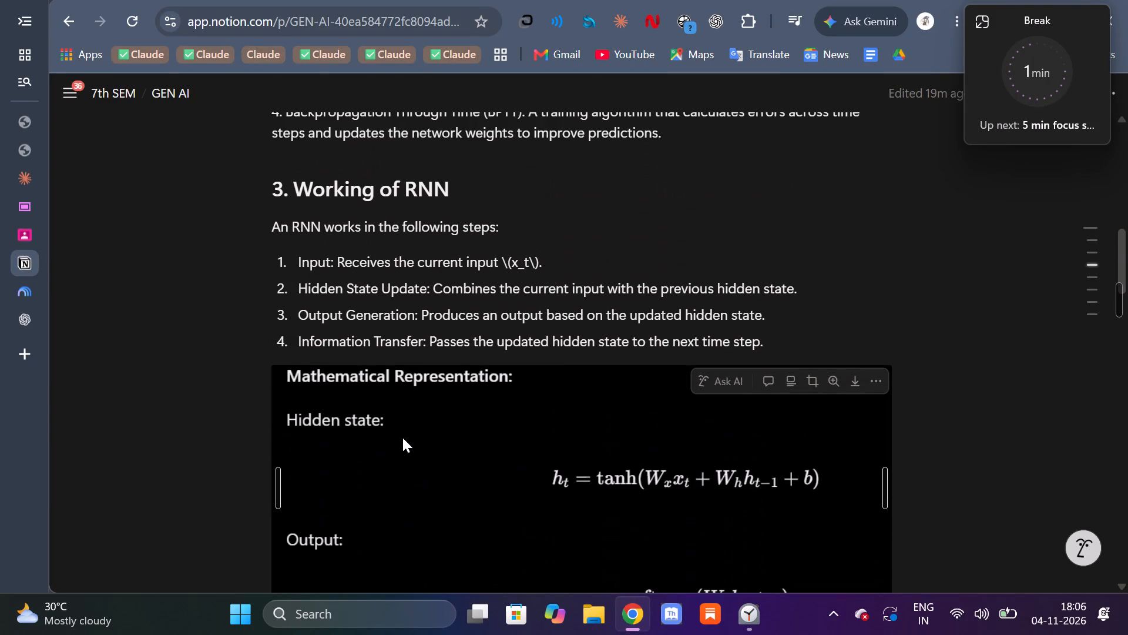
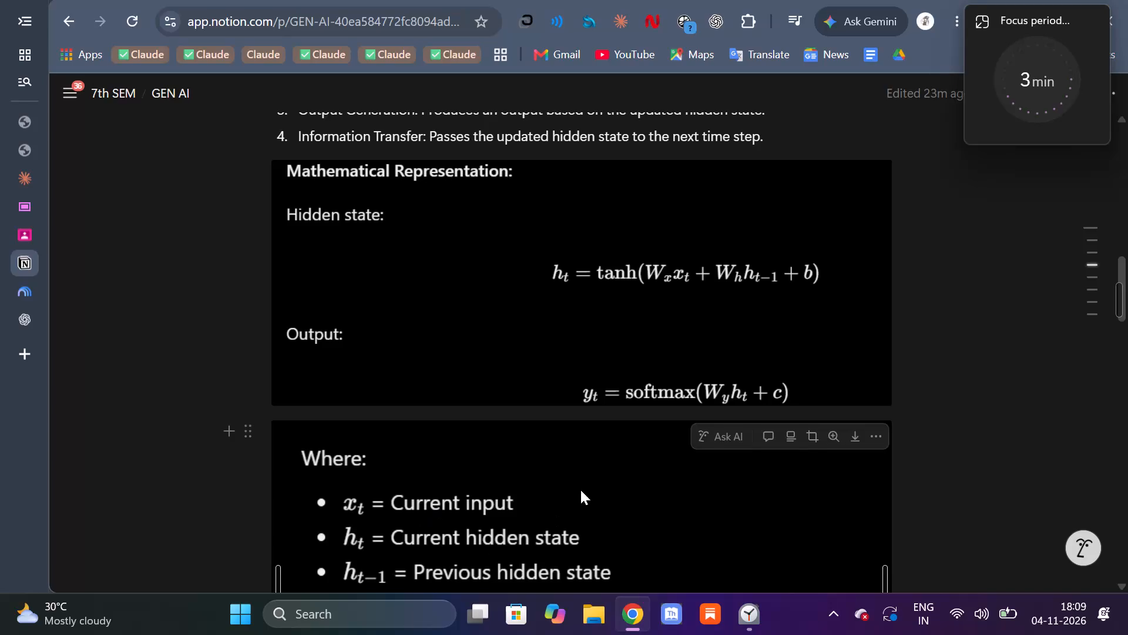
Read through the symbol definitions listed under the RNN hidden state and output formulas, checking them against the equations.
scroll(580, 490, "down", 1)
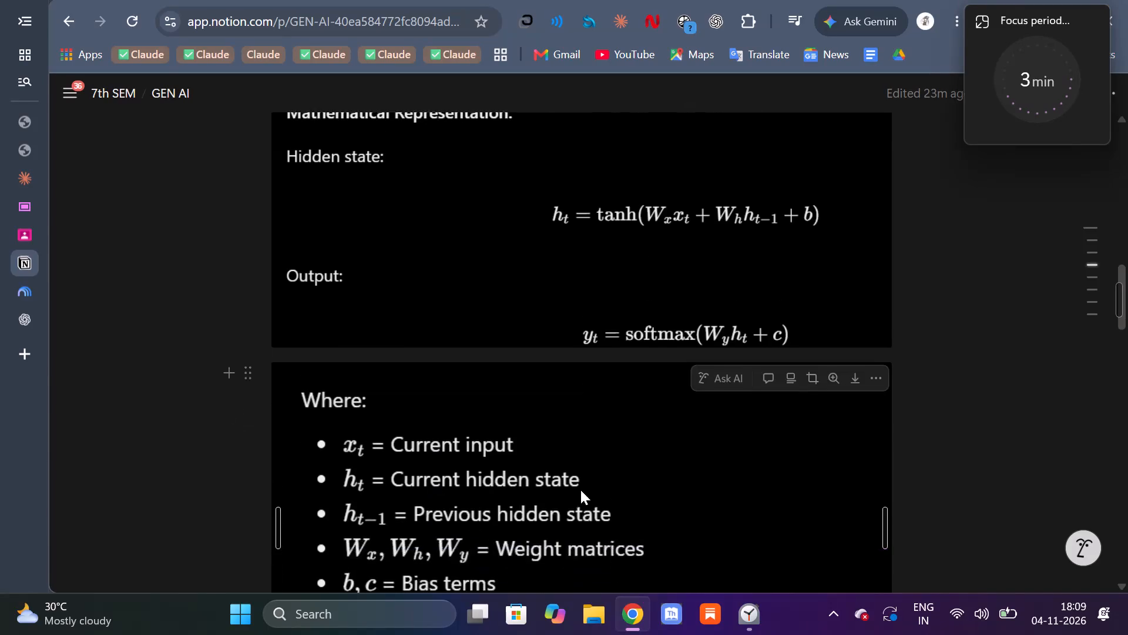
scroll(580, 490, "down", 2)
scroll(580, 490, "up", 1)
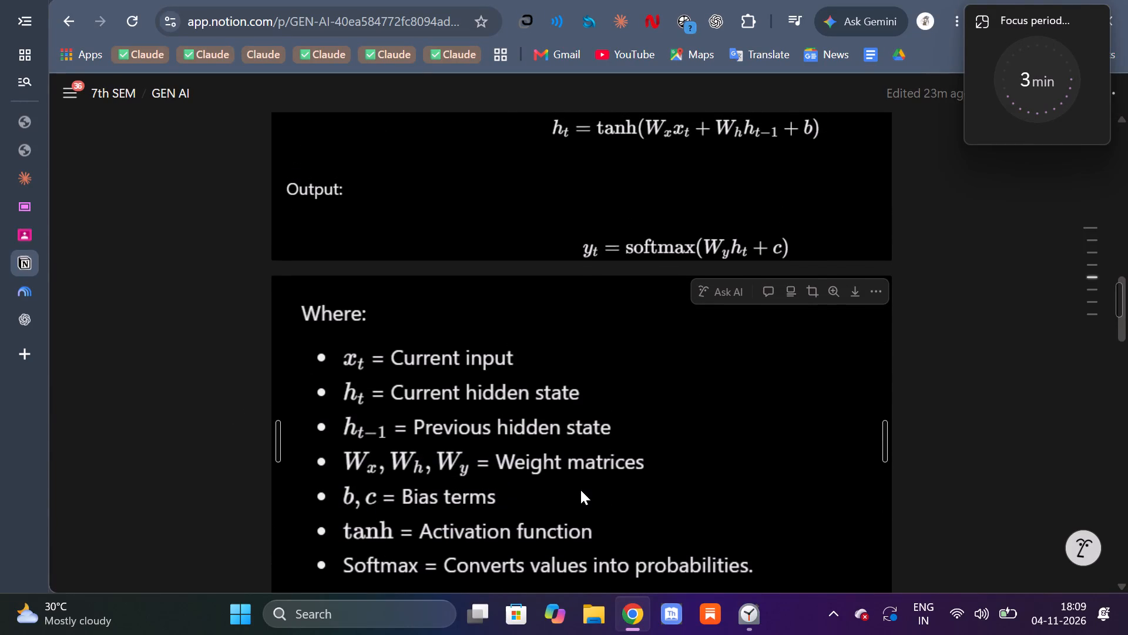
scroll(580, 490, "up", 1)
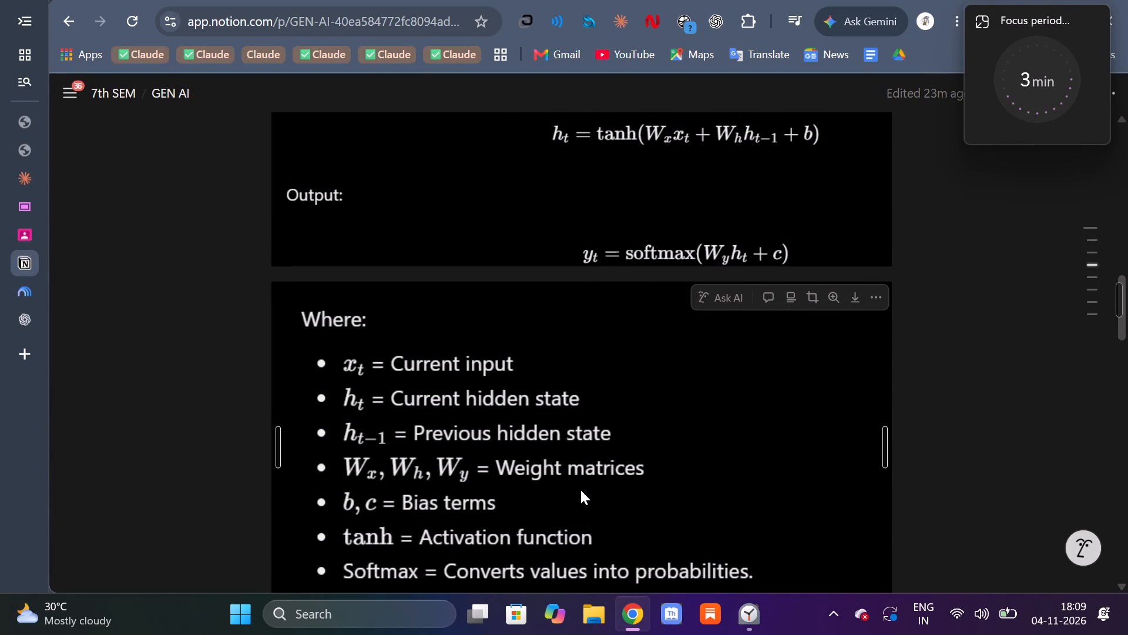
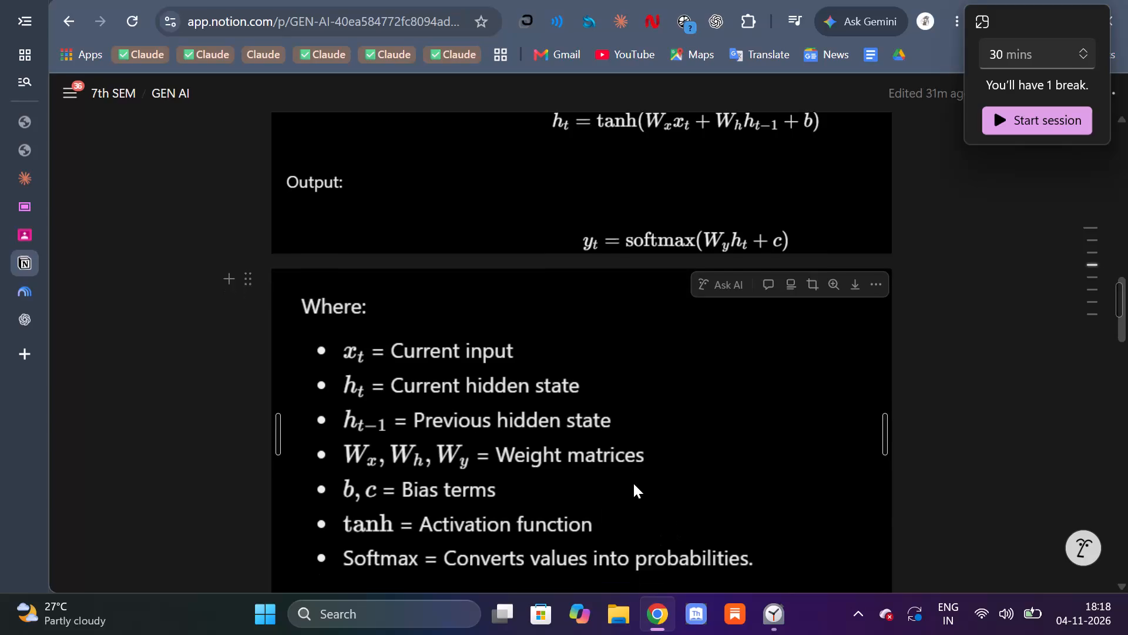
Skim the remaining RNN notes from text generation through limitations, evolution and quick revision, returning to the RNN in Text Generation section.
scroll(633, 483, "down", 7)
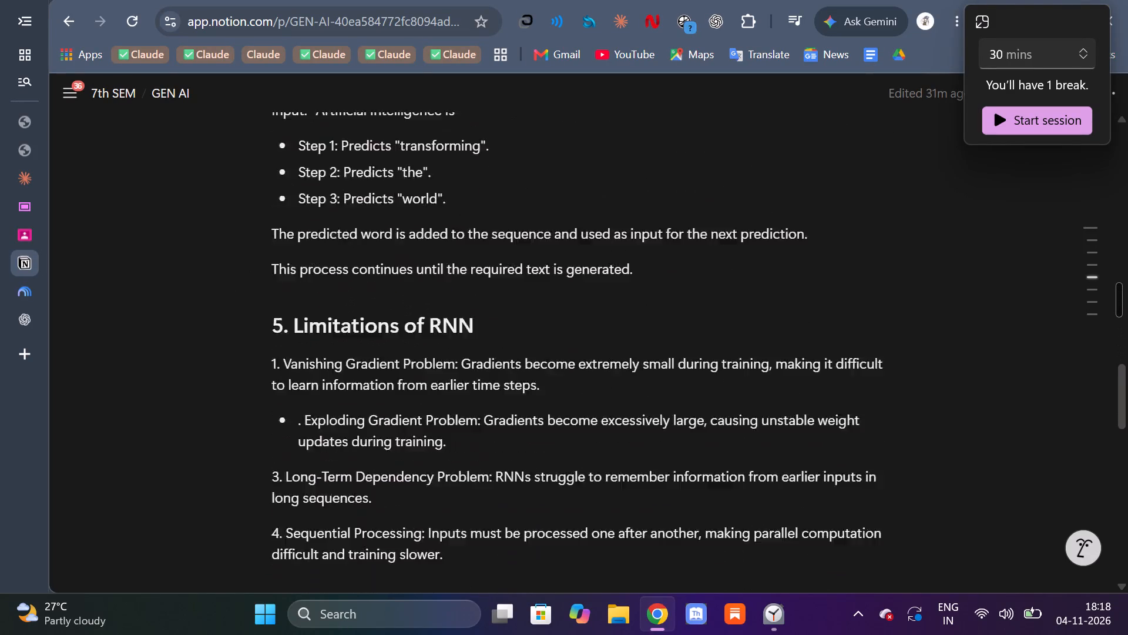
scroll(633, 483, "down", 5)
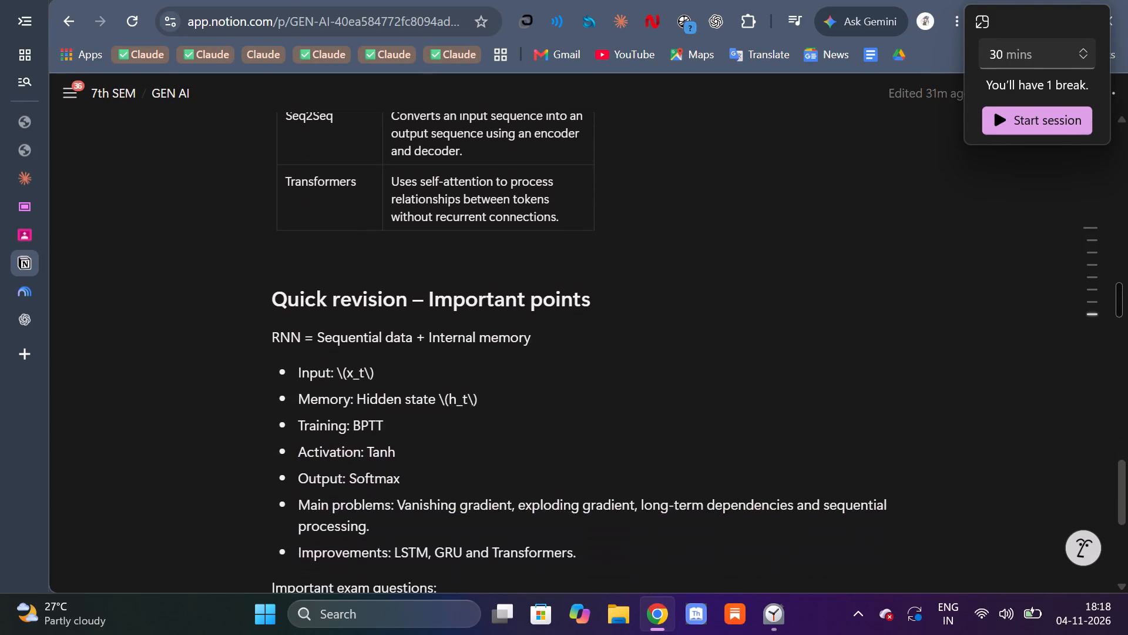
scroll(633, 483, "down", 3)
scroll(633, 483, "up", 3)
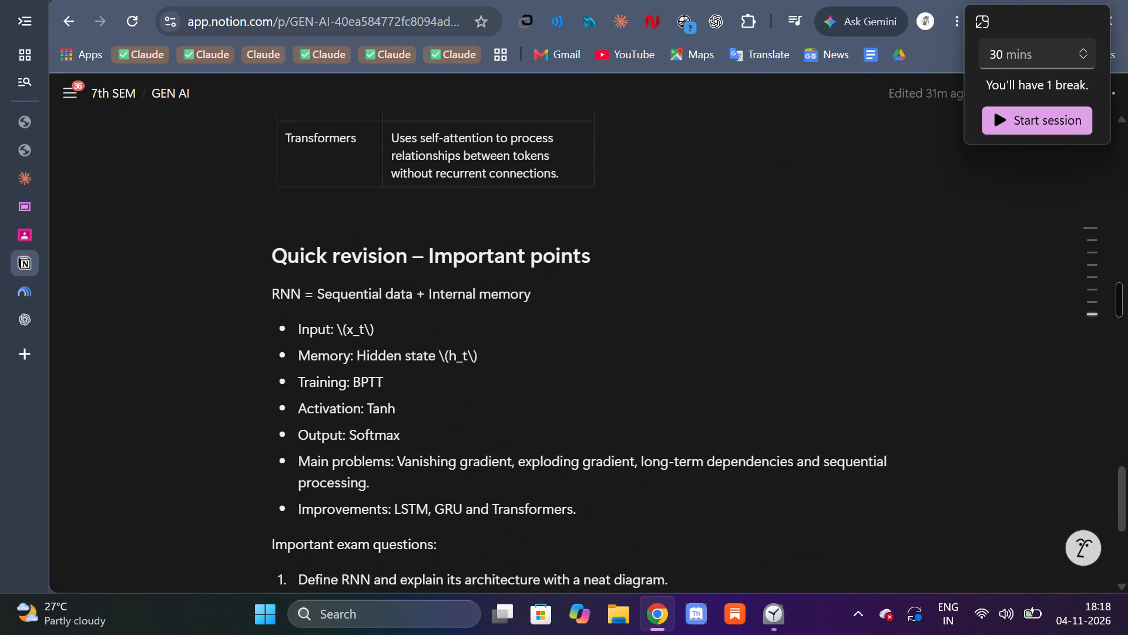
scroll(633, 483, "up", 4)
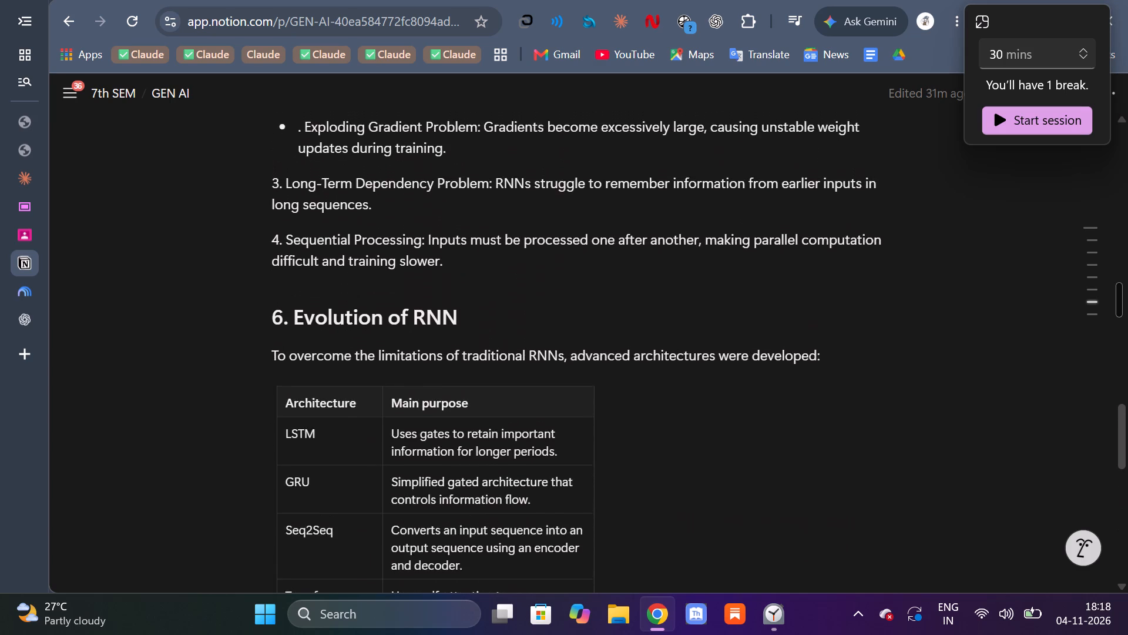
scroll(633, 483, "up", 9)
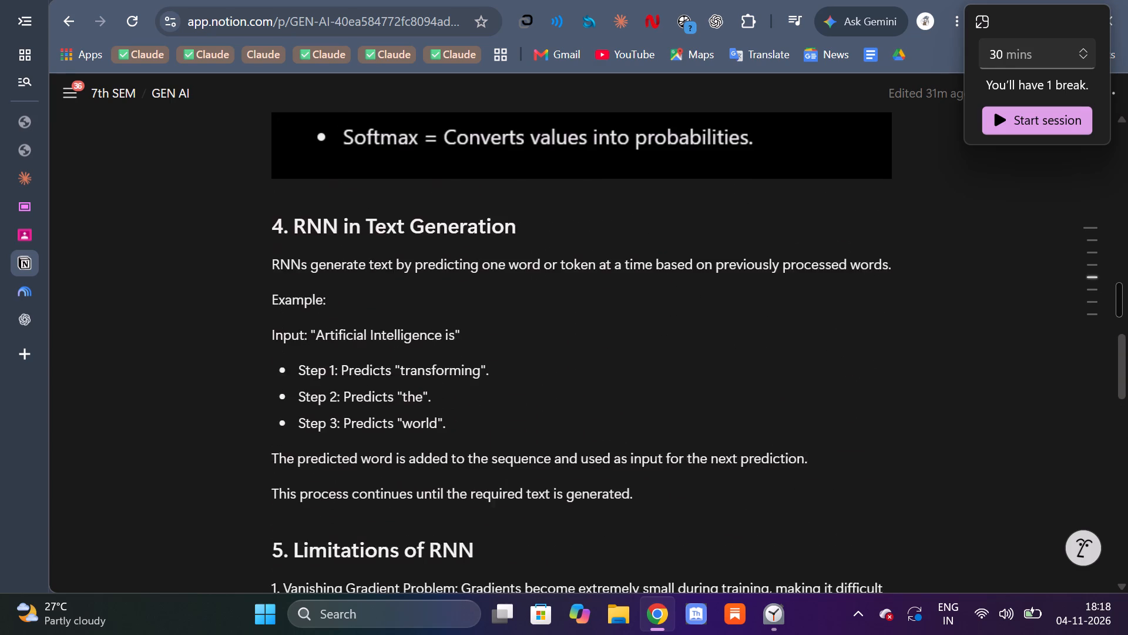
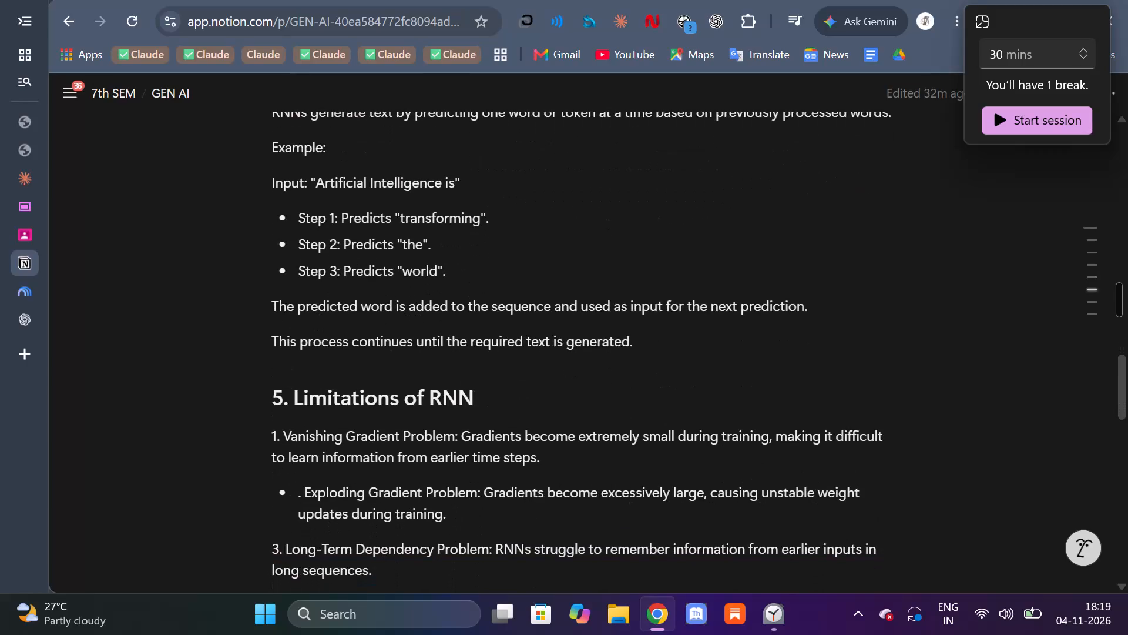
Reread the Limitations of RNN and Evolution of RNN sections of the Notion notes.
scroll(633, 483, "down", 2)
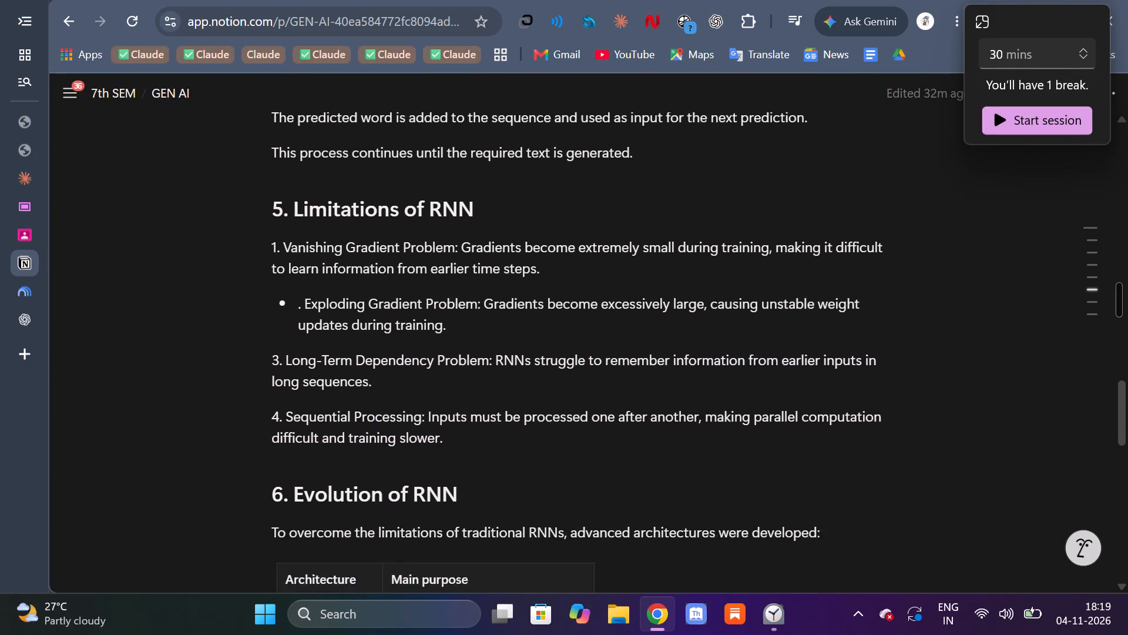
scroll(633, 483, "down", 2)
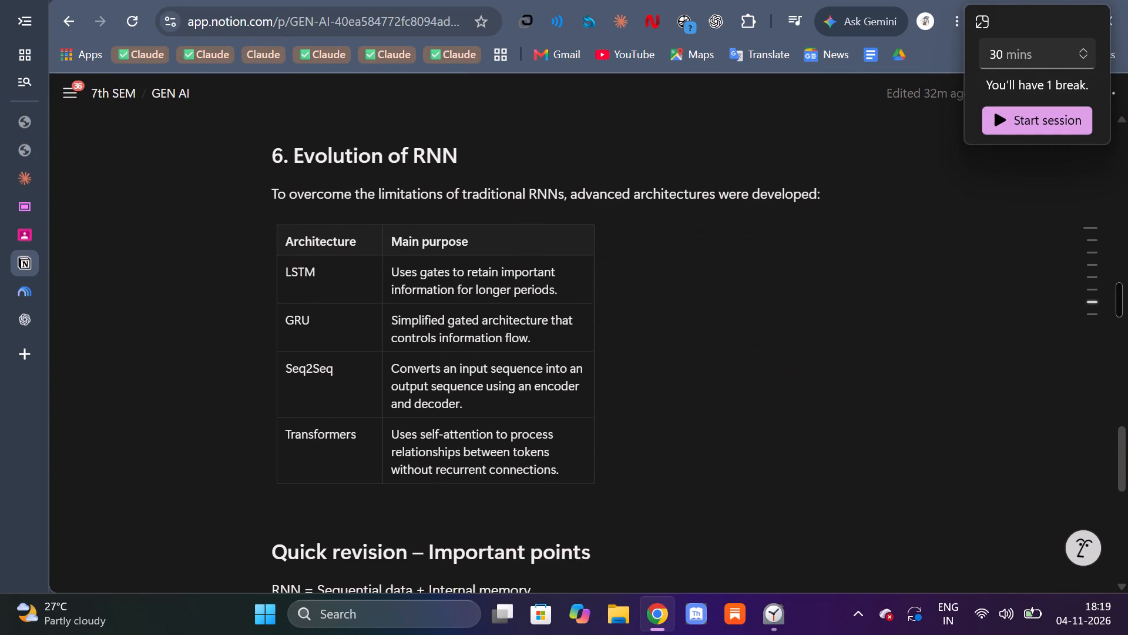
scroll(633, 483, "up", 1)
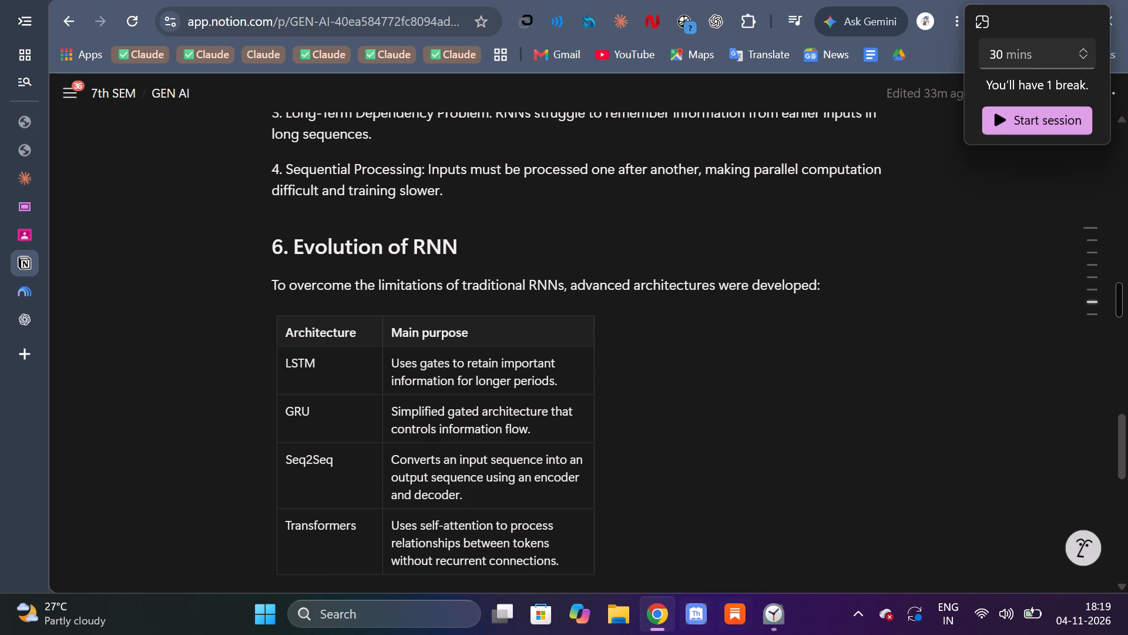
Switch to Gemini Notebook and read its RNN answer, covering parameter sharing, mathematical formulation, text generation, key limitations and evolution beyond basic RNNs.
left_click(16, 289)
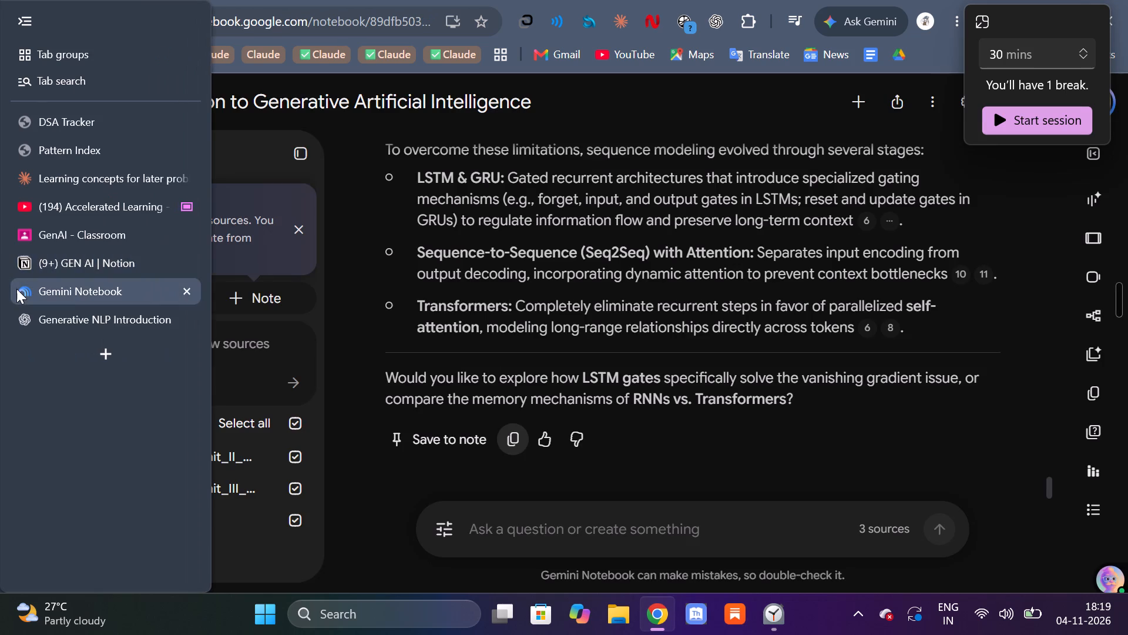
scroll(570, 310, "up", 7)
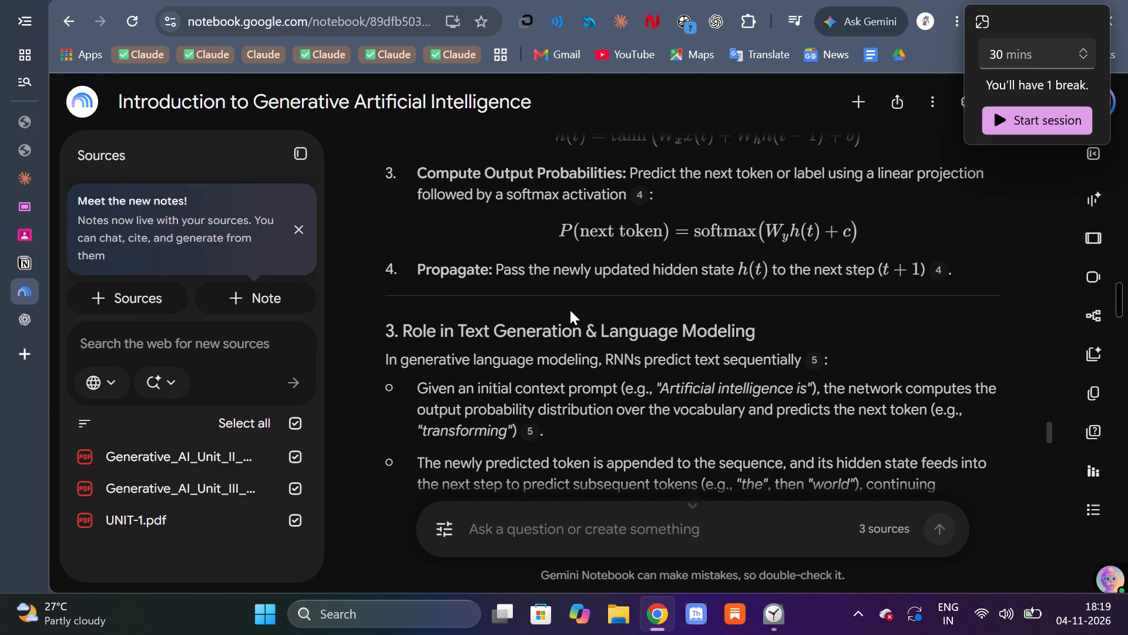
scroll(570, 310, "up", 1)
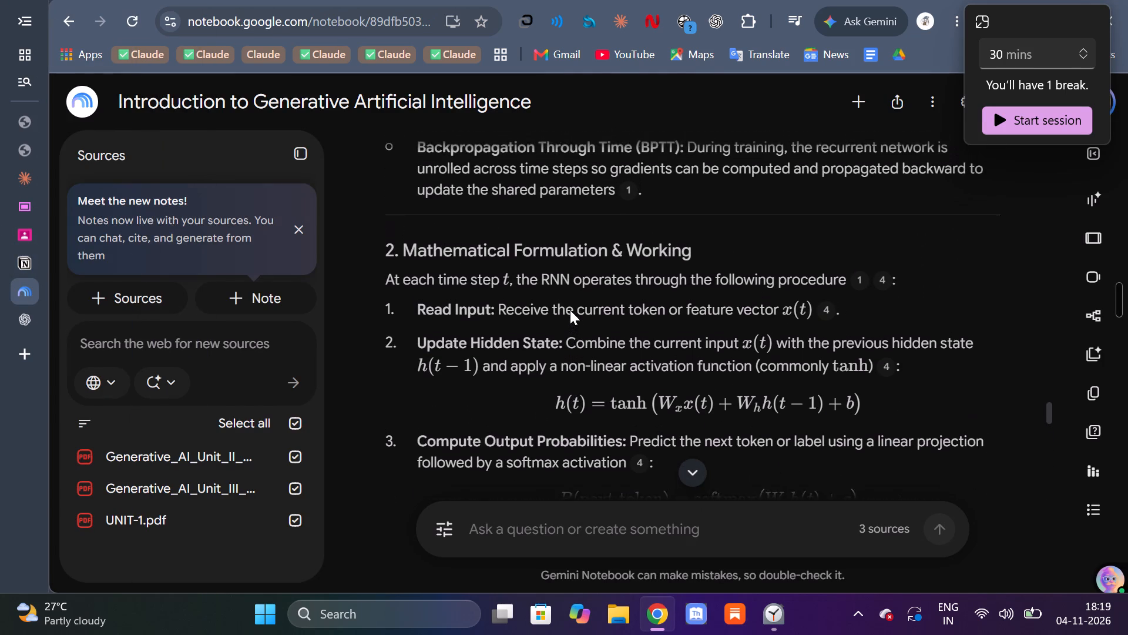
scroll(570, 310, "up", 2)
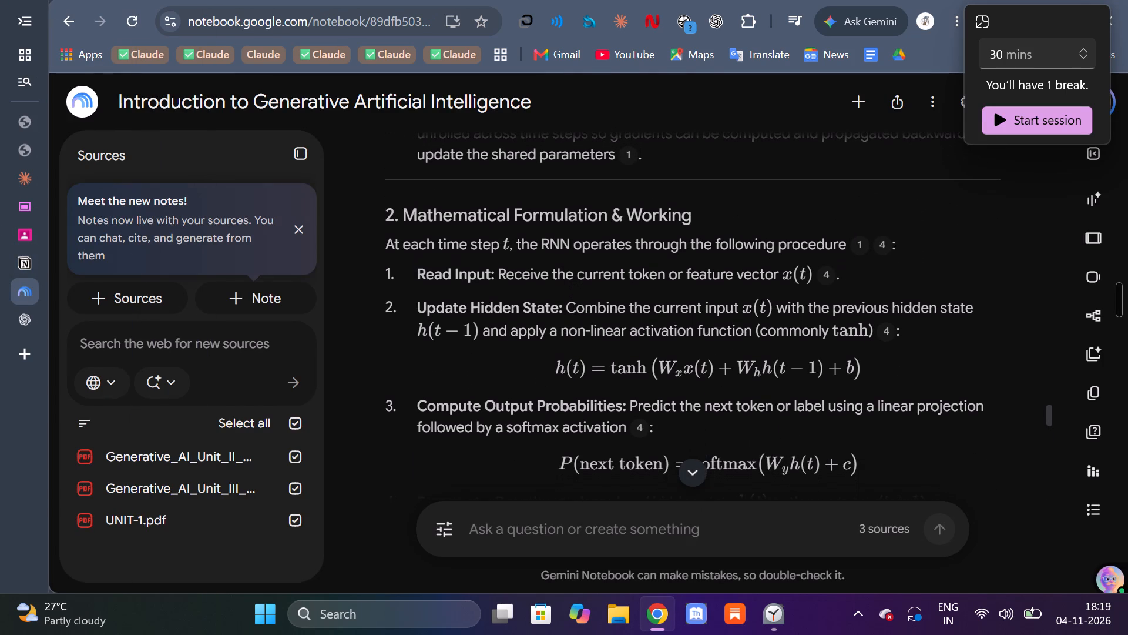
scroll(570, 310, "up", 3)
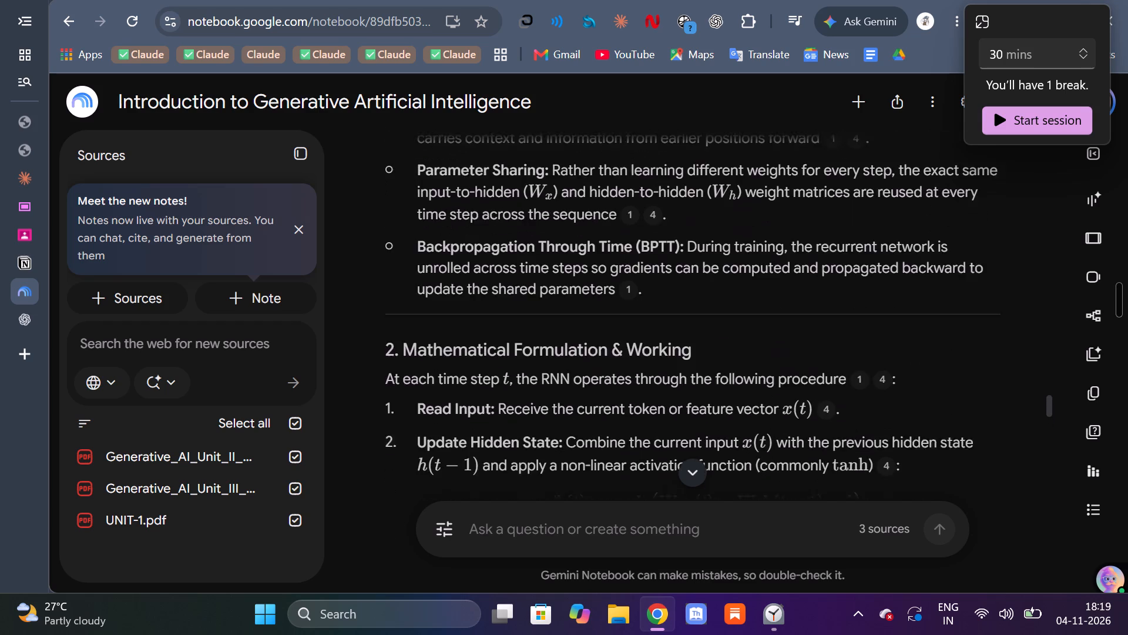
scroll(570, 310, "down", 2)
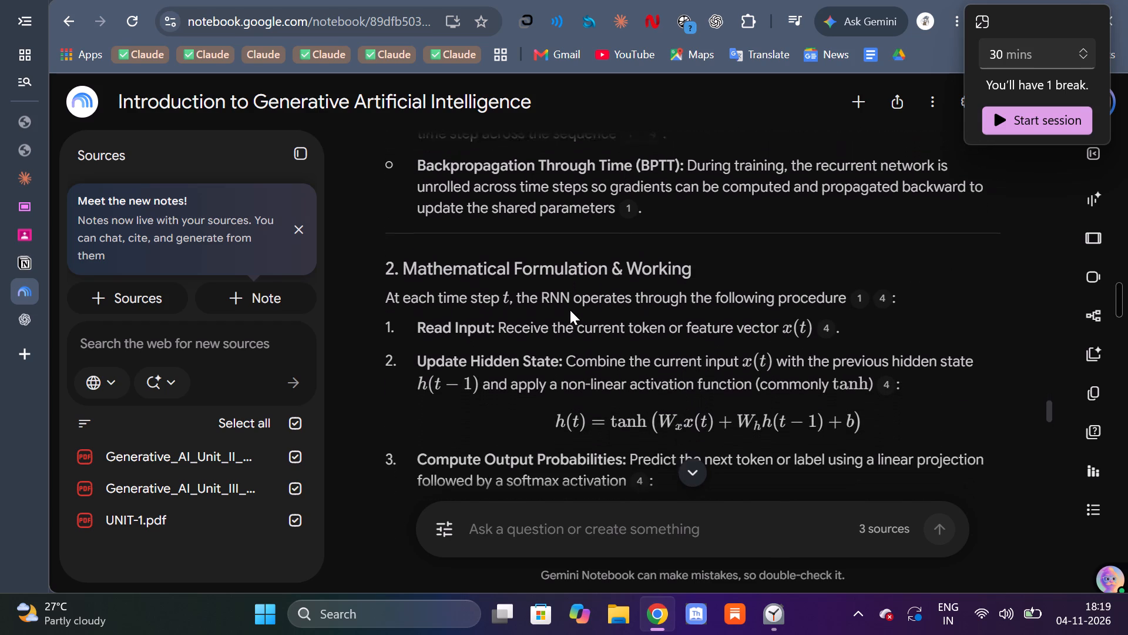
scroll(570, 310, "down", 2)
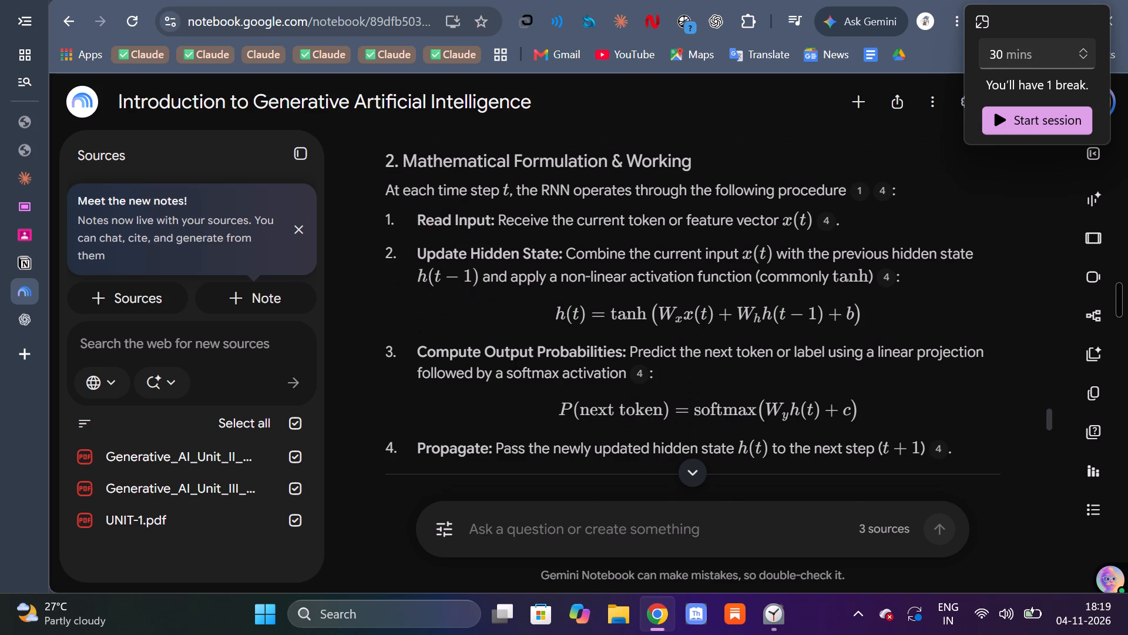
scroll(570, 310, "down", 1)
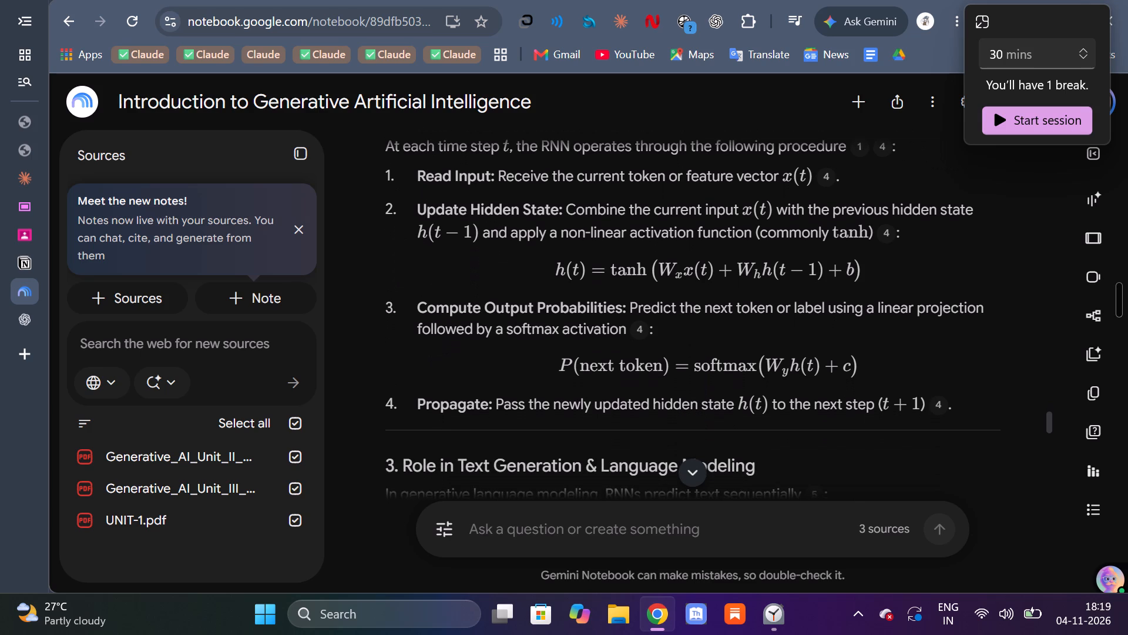
scroll(570, 310, "down", 1)
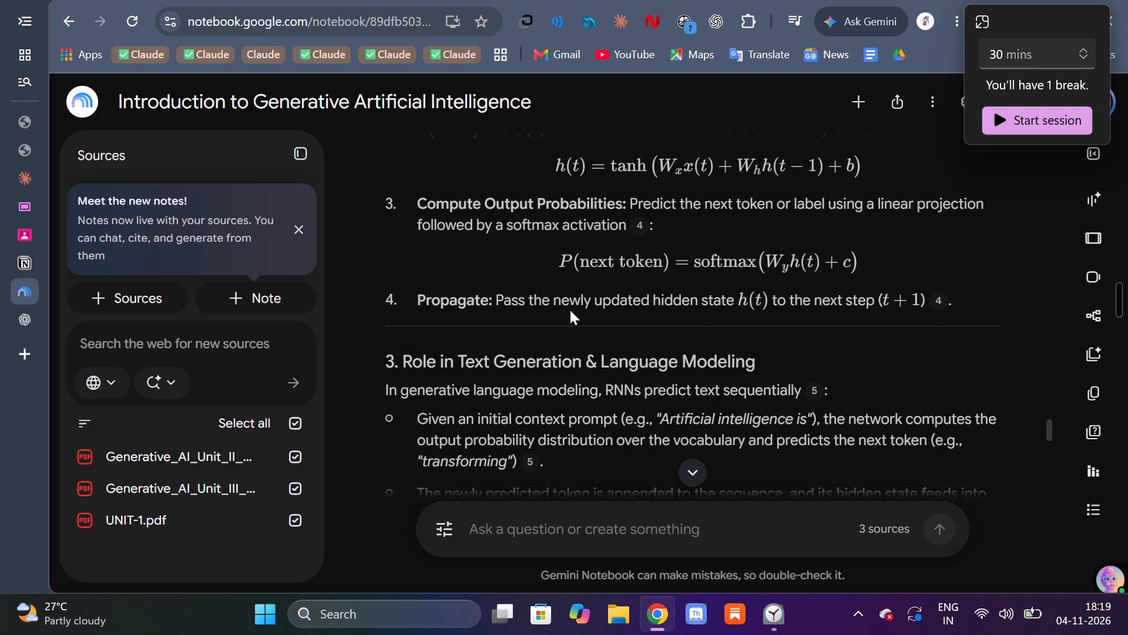
scroll(570, 310, "down", 4)
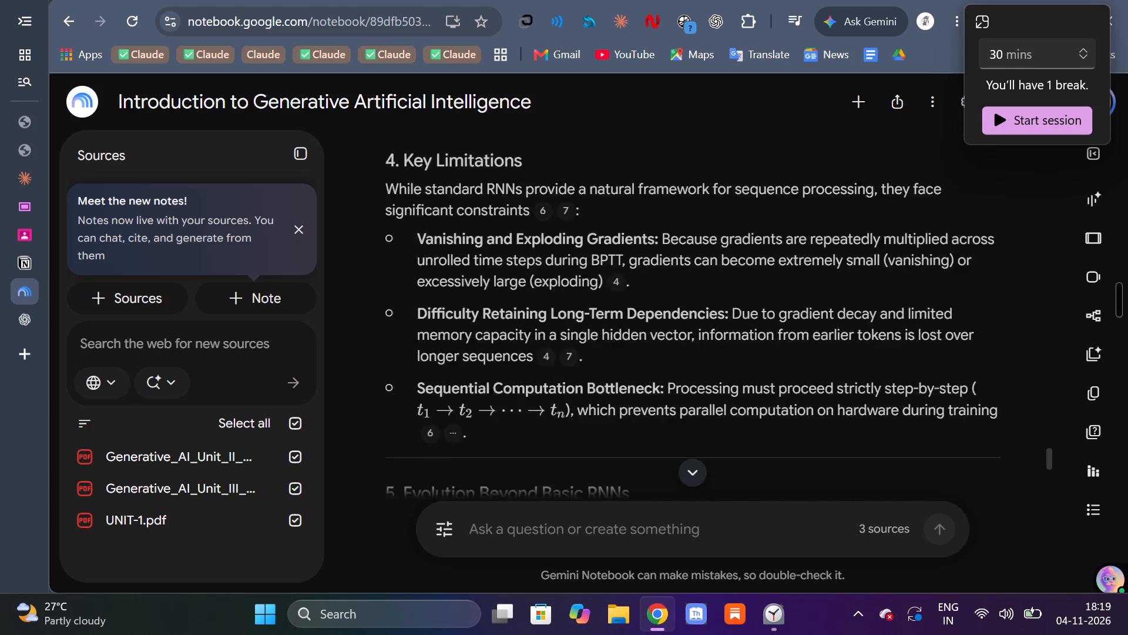
scroll(570, 310, "down", 1)
scroll(570, 310, "up", 1)
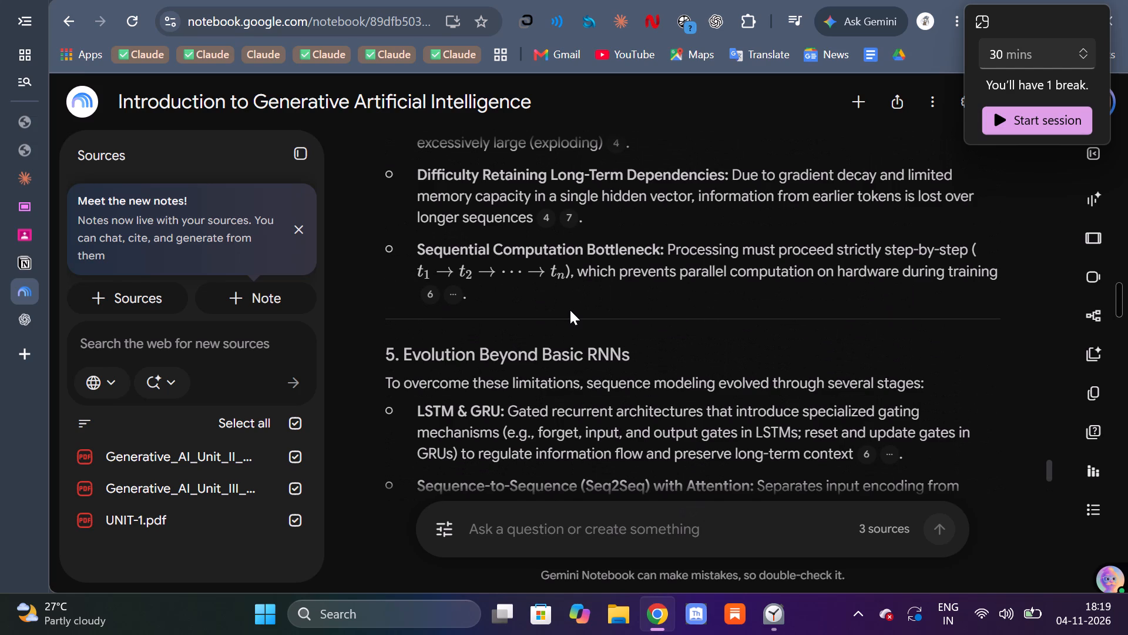
scroll(570, 310, "up", 2)
scroll(570, 310, "down", 2)
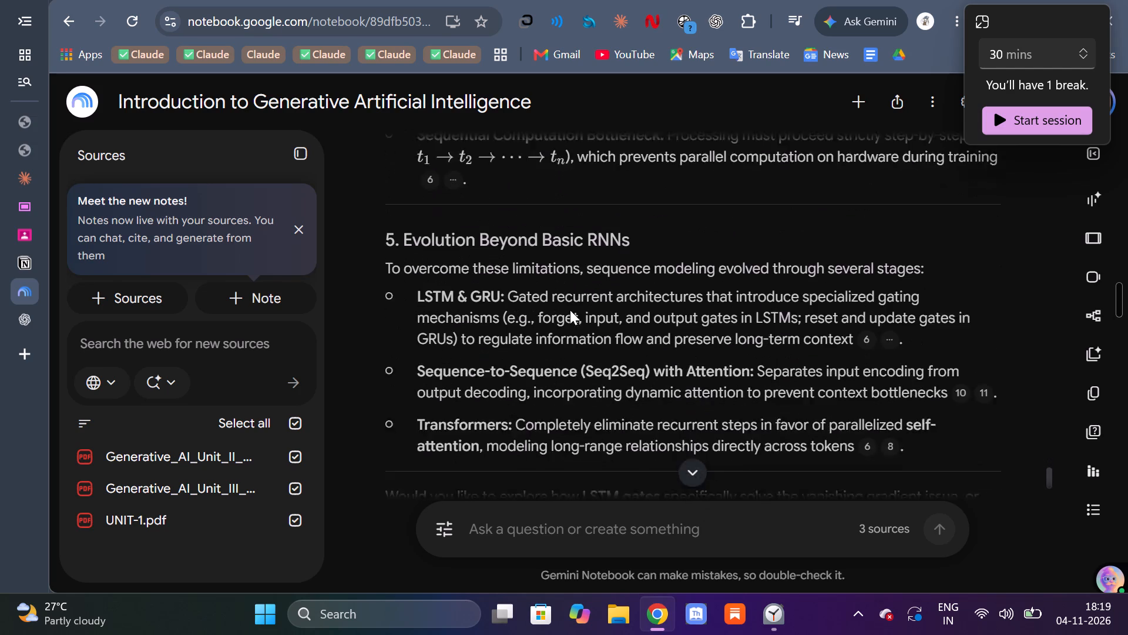
Copy the whole Gemini Notebook RNN answer into the Notion GEN AI page, on a new line between the UNIT III heading and "1. Definition".
scroll(570, 310, "down", 1)
left_click(516, 438)
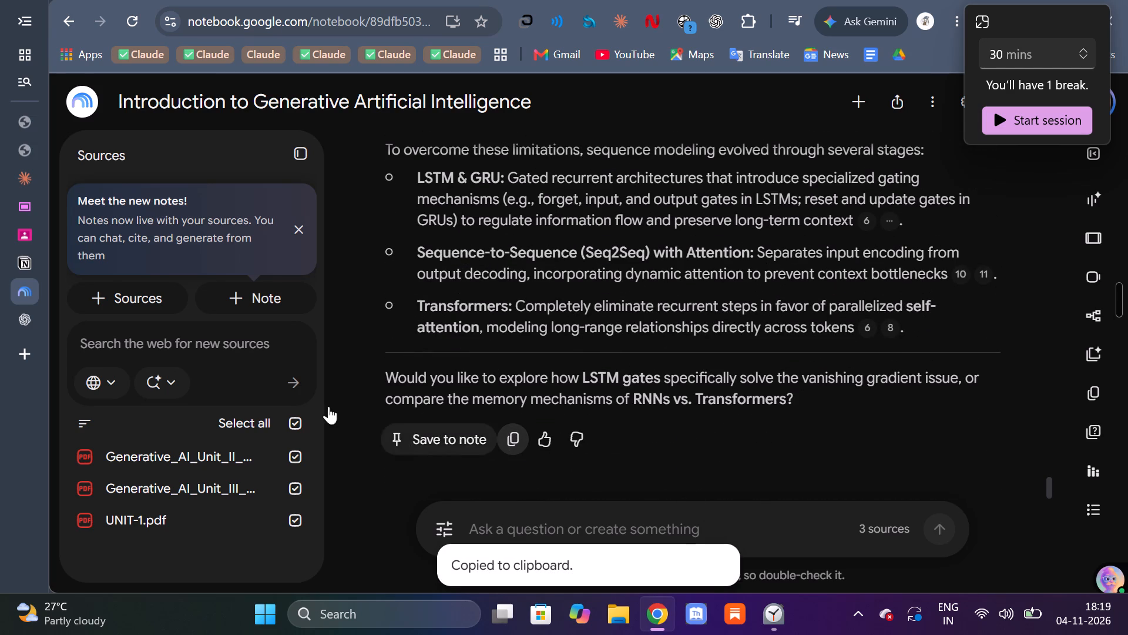
left_click(38, 262)
scroll(364, 346, "up", 6)
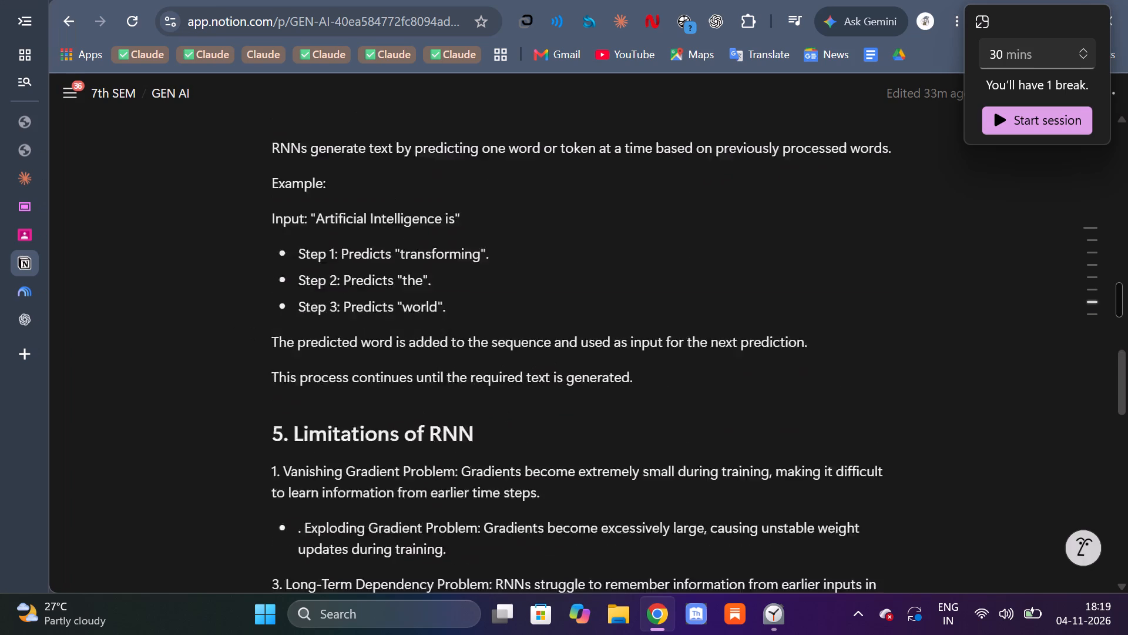
scroll(364, 346, "up", 5)
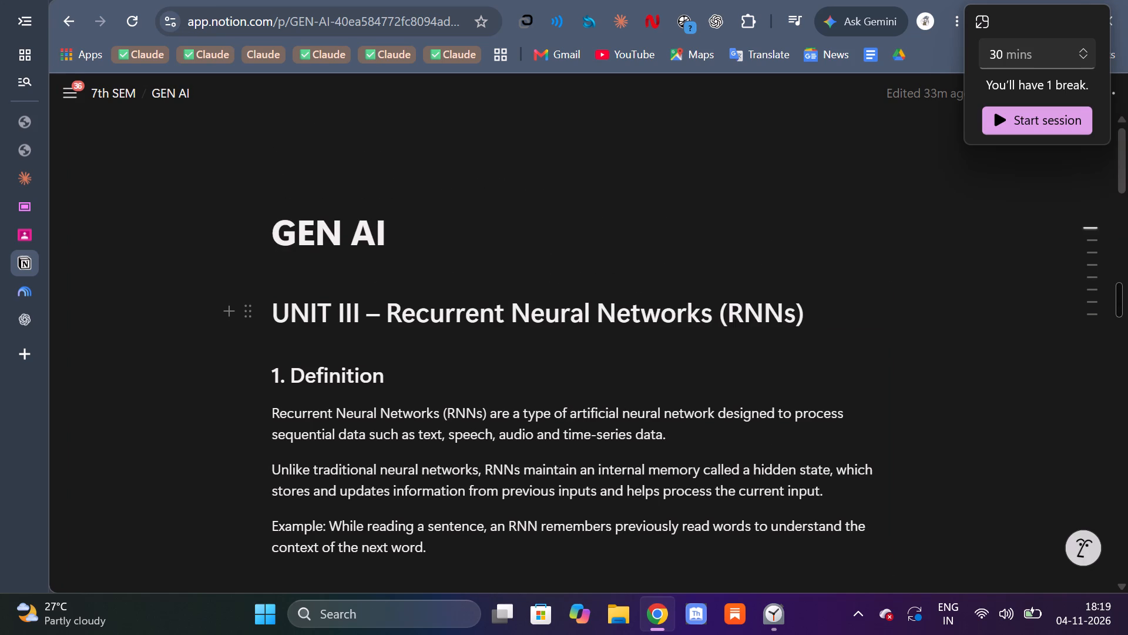
left_click(277, 370)
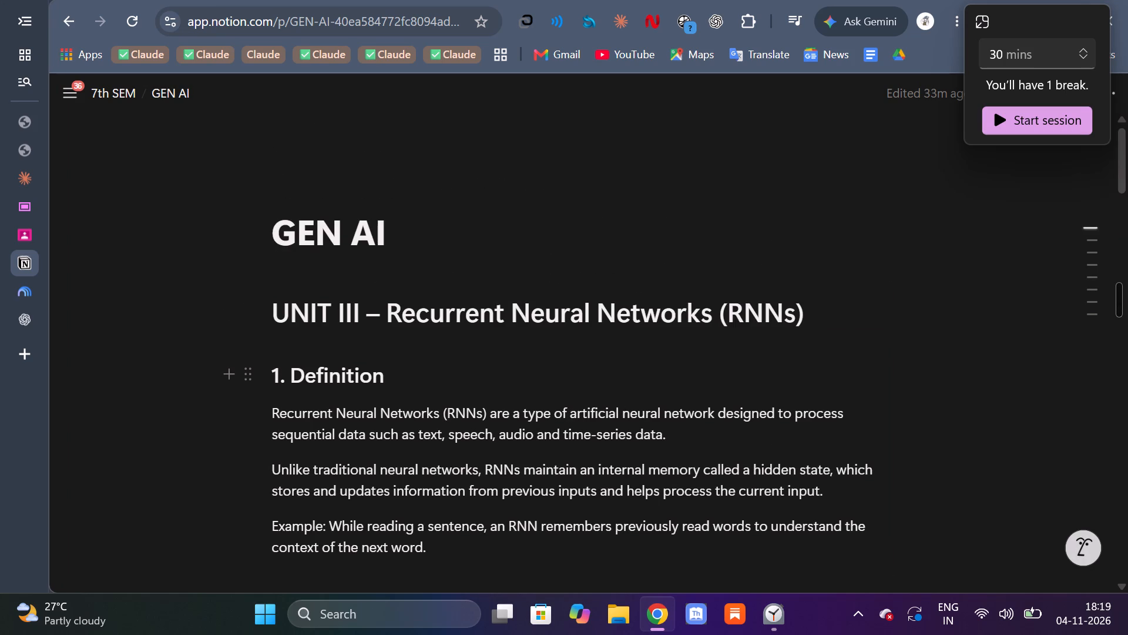
key("Left")
key("Return")
left_click(278, 369)
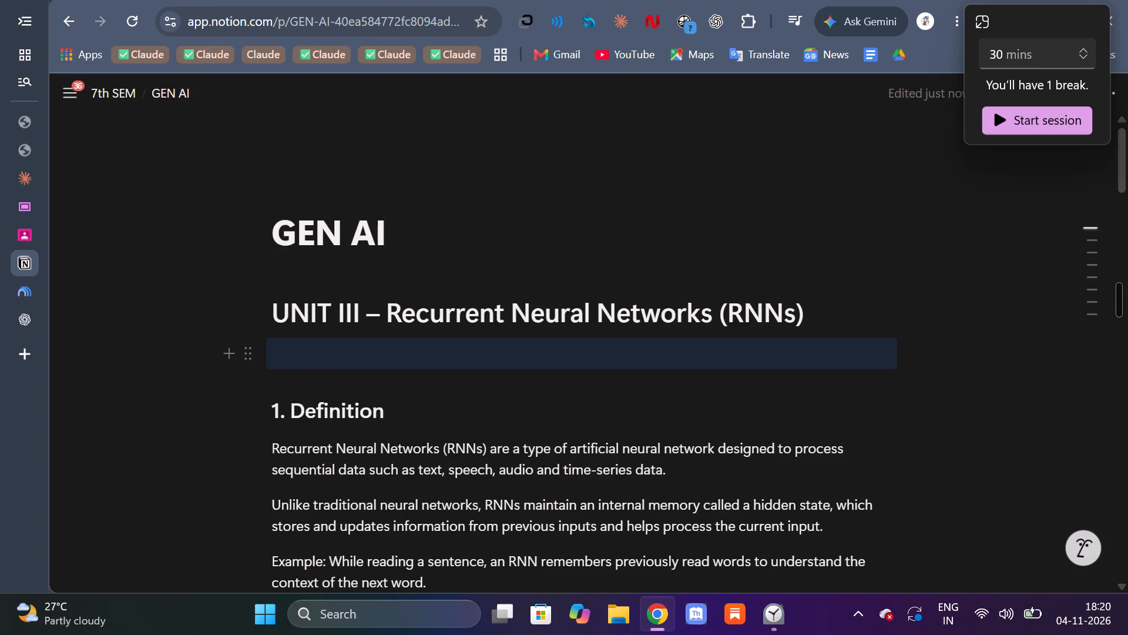
key("ctrl+v")
key("Return")
Look through the pasted RNN answer and the older notes below it, around the Limitations of RNN section.
scroll(278, 369, "down", 10)
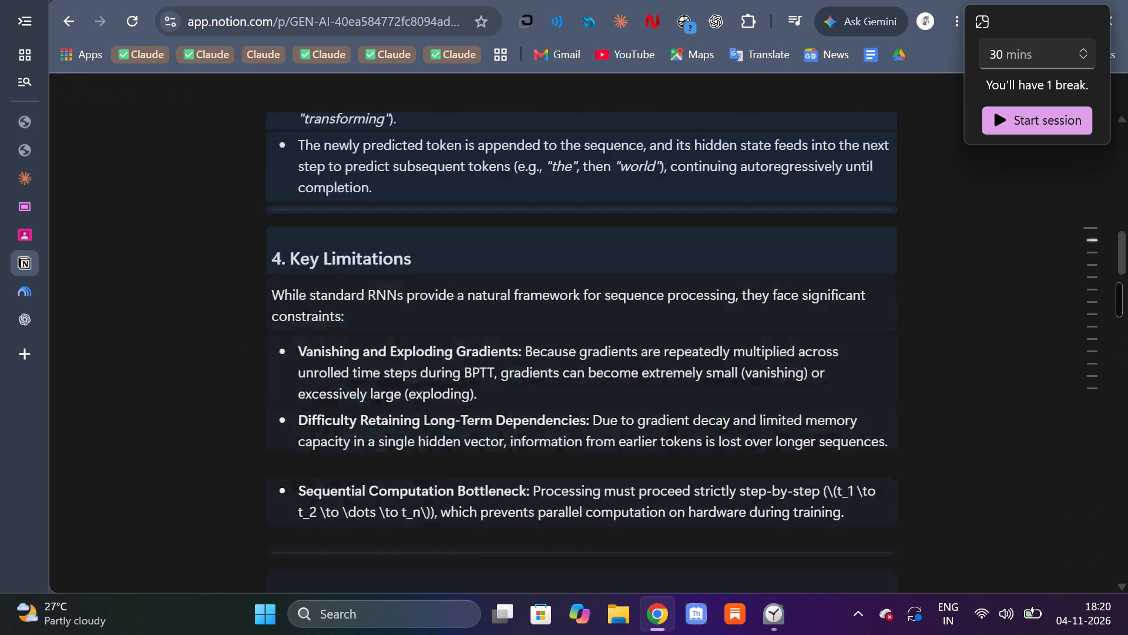
scroll(278, 369, "down", 12)
scroll(278, 369, "up", 7)
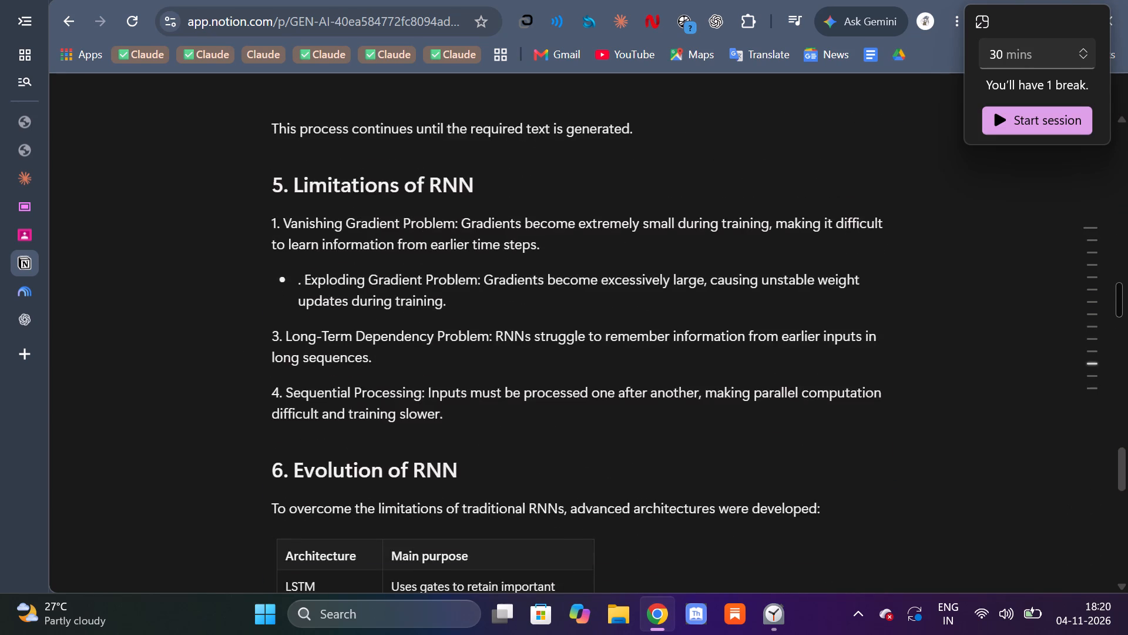
scroll(278, 369, "up", 1)
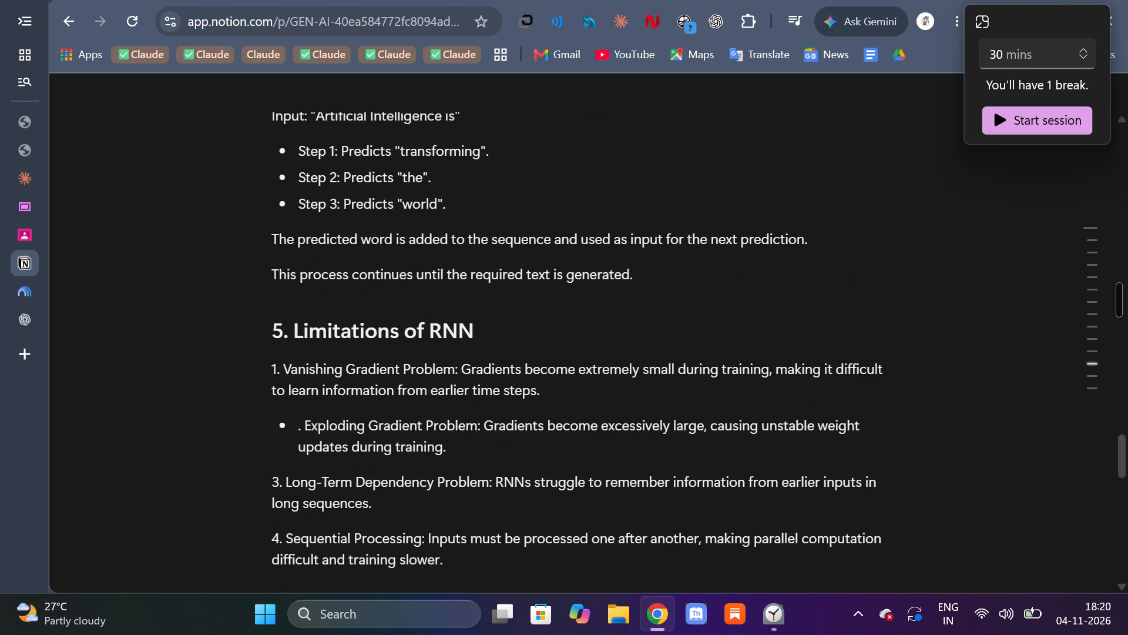
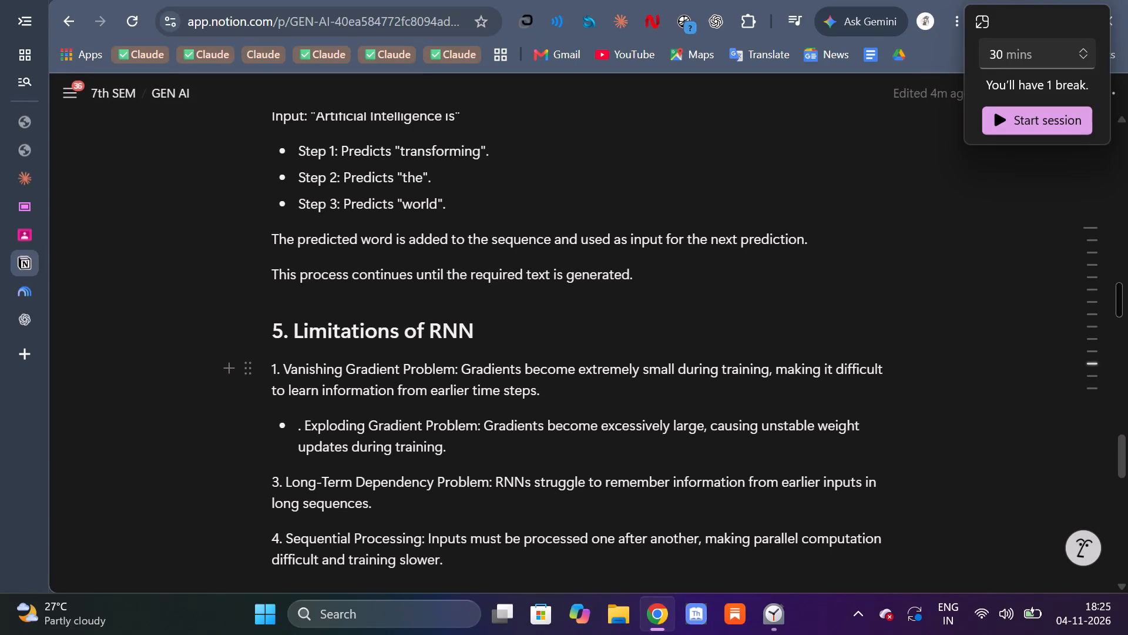
Append "The models are too small and forget long-term thinking." to the Vanishing Gradient Problem point under Limitations of RNN.
left_click(570, 394)
key("space")
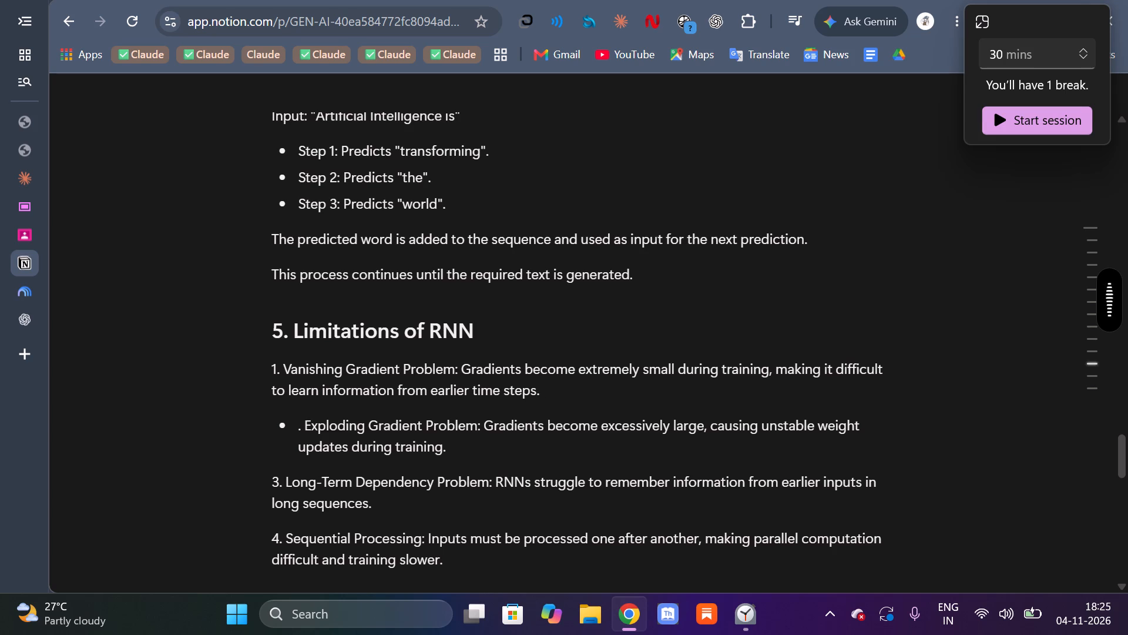
key("ctrl+v")
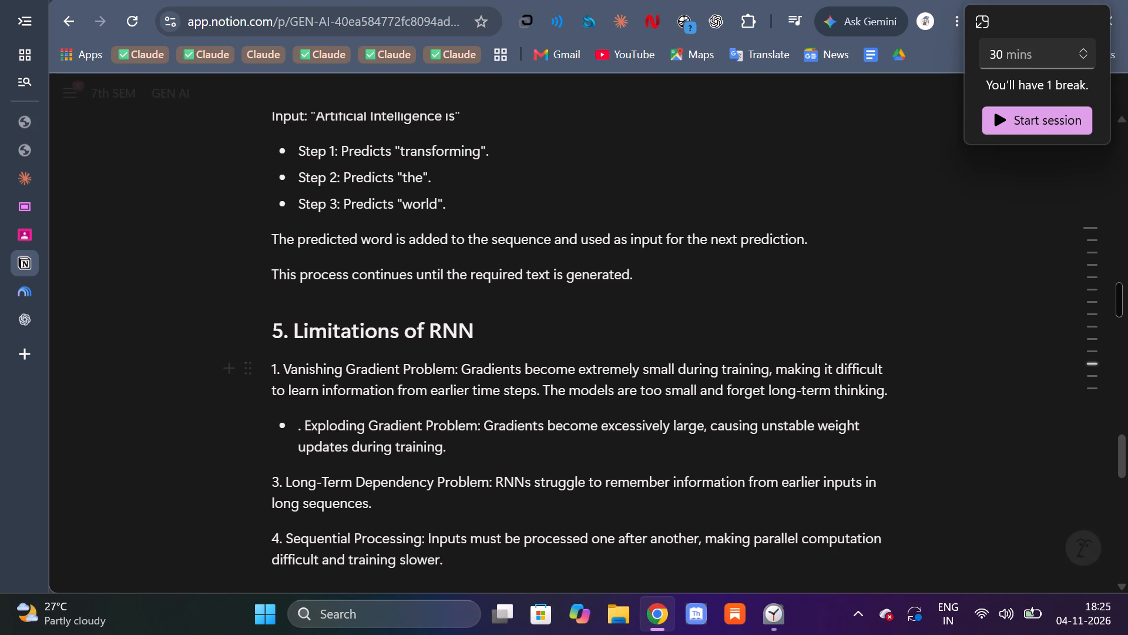
Append "Too large: the model freaks out and training becomes unstable." to the Exploding Gradient Problem point under Limitations of RNN.
left_click(514, 450)
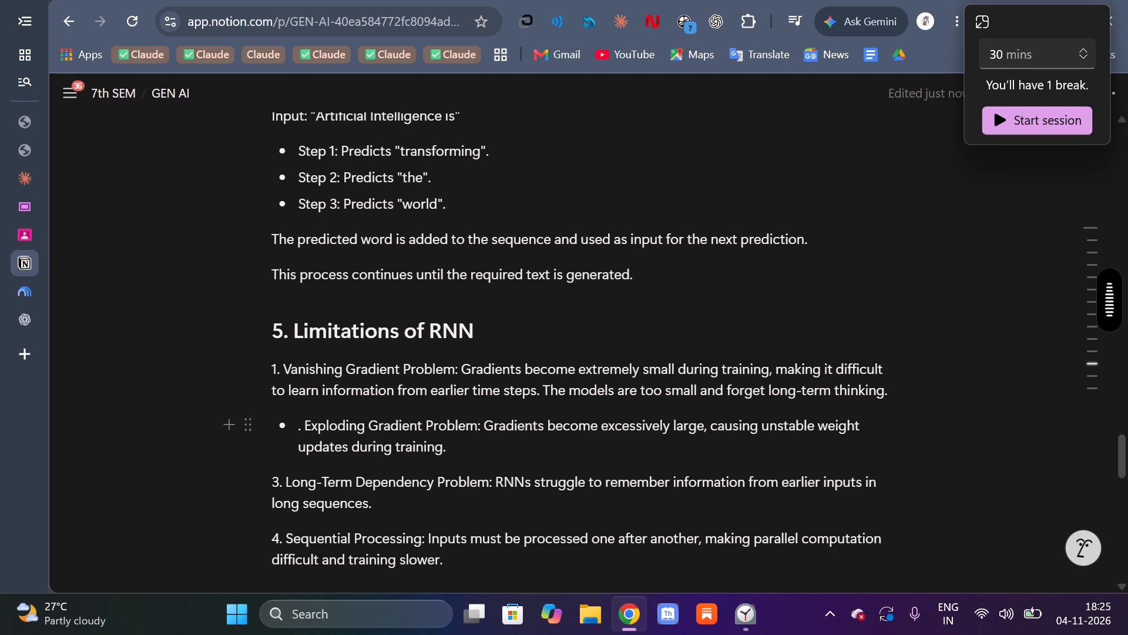
key("ctrl+v")
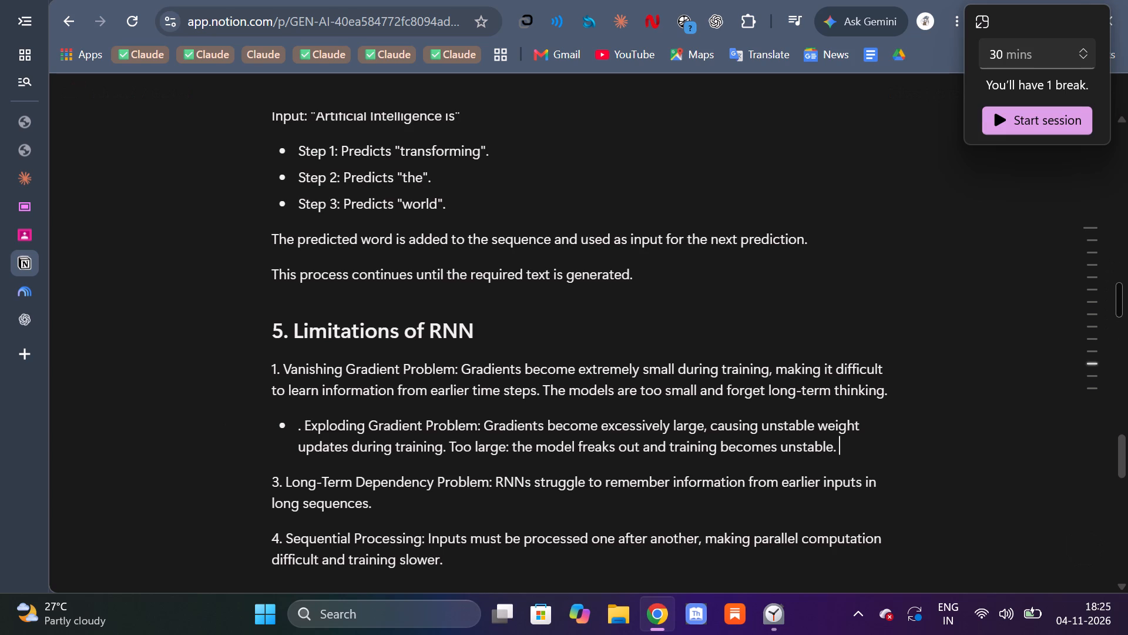
scroll(514, 450, "down", 2)
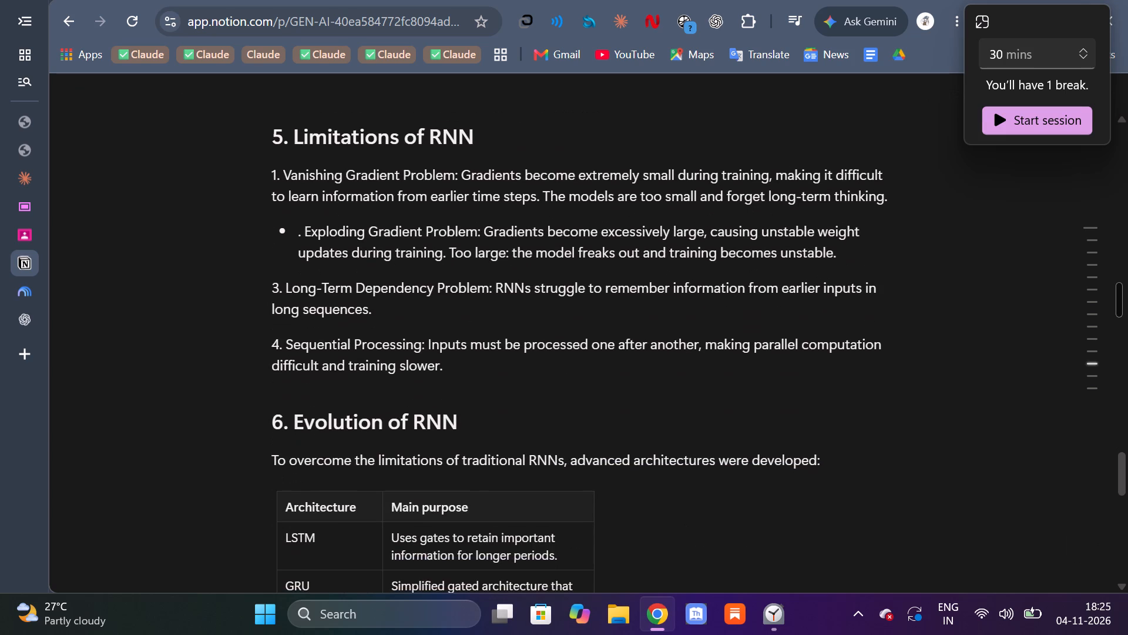
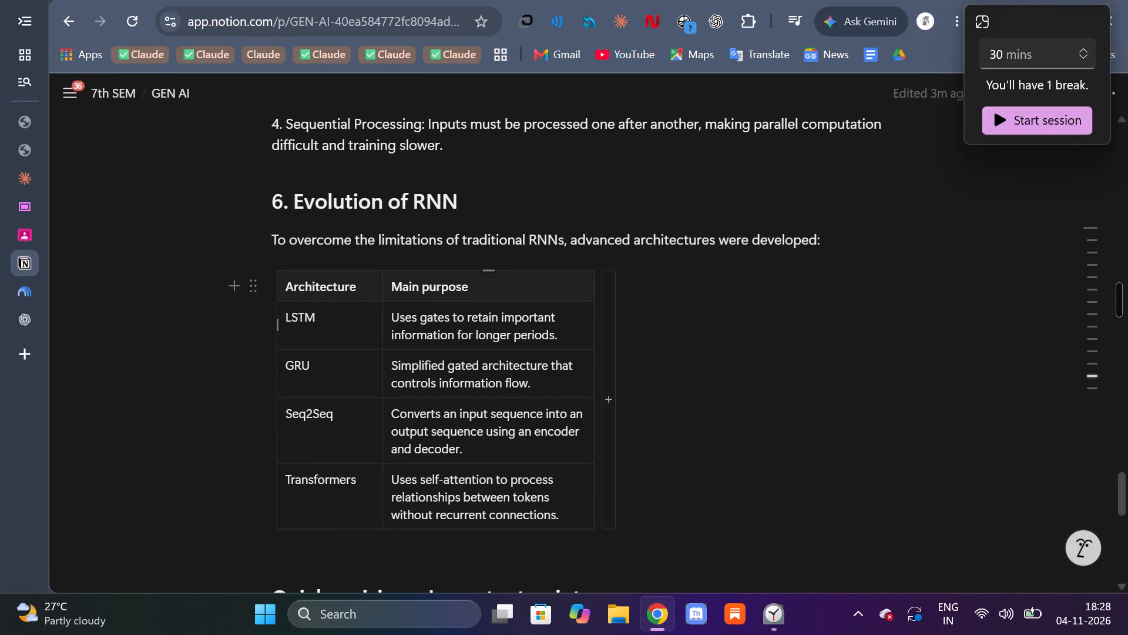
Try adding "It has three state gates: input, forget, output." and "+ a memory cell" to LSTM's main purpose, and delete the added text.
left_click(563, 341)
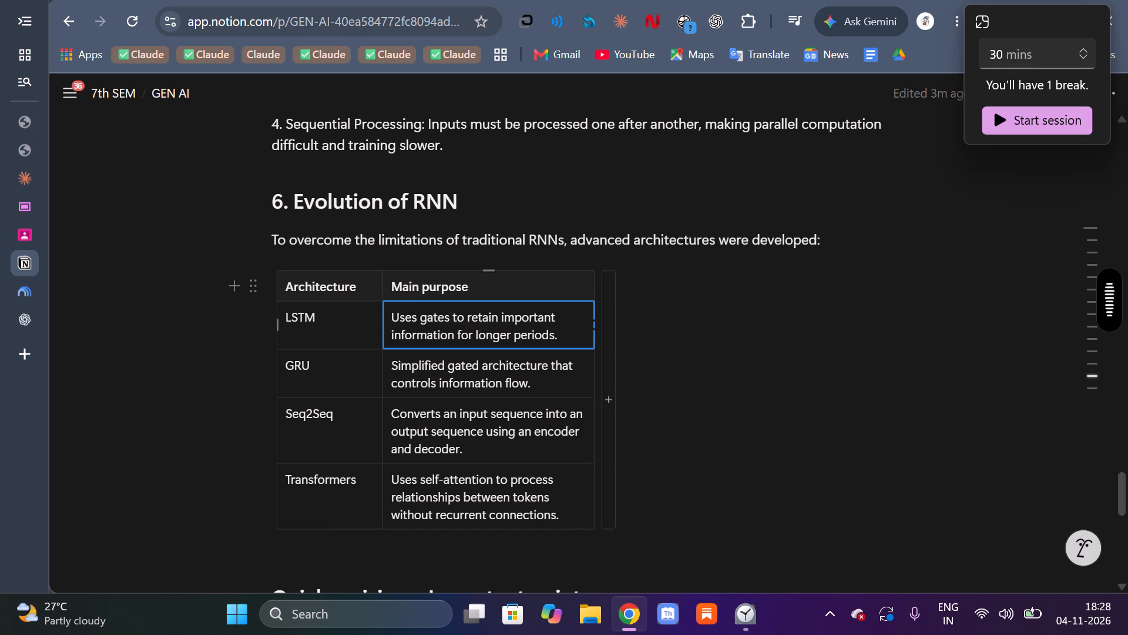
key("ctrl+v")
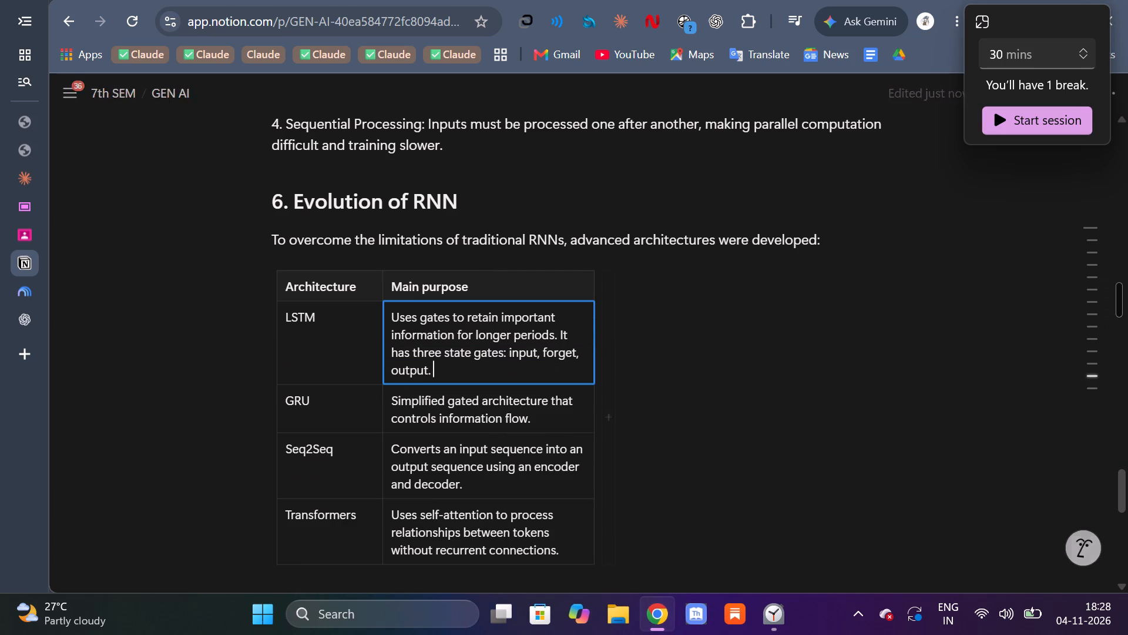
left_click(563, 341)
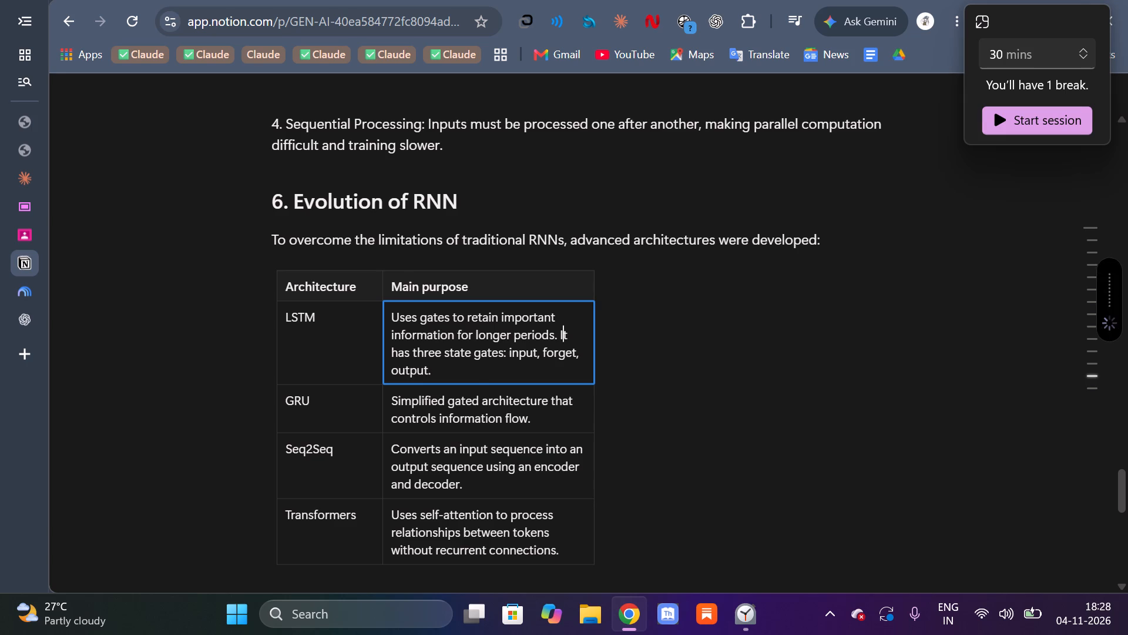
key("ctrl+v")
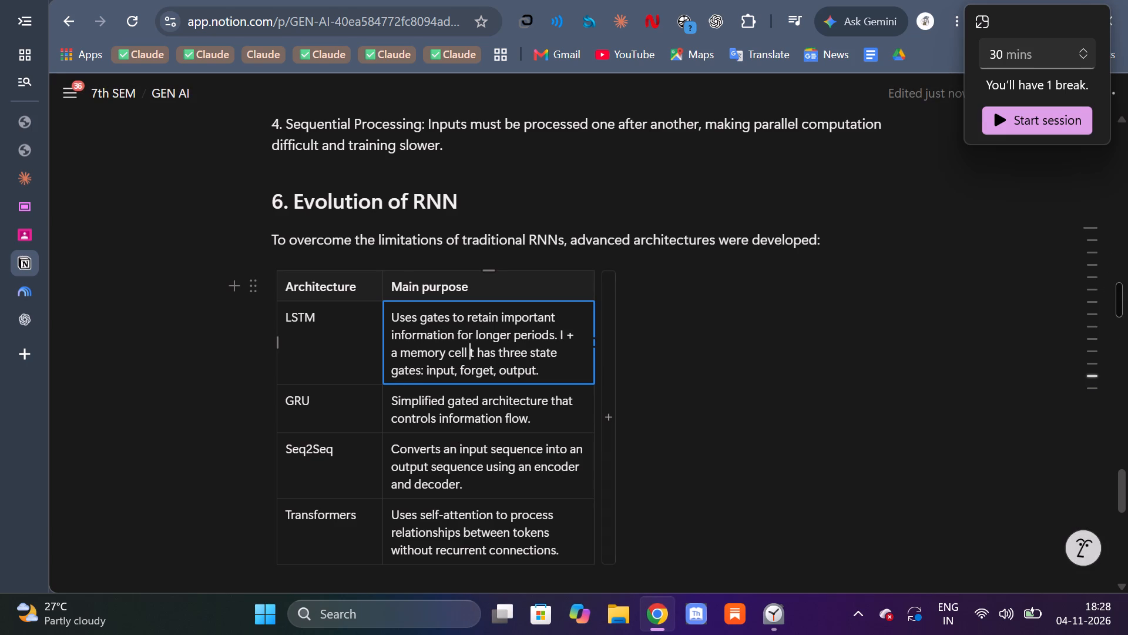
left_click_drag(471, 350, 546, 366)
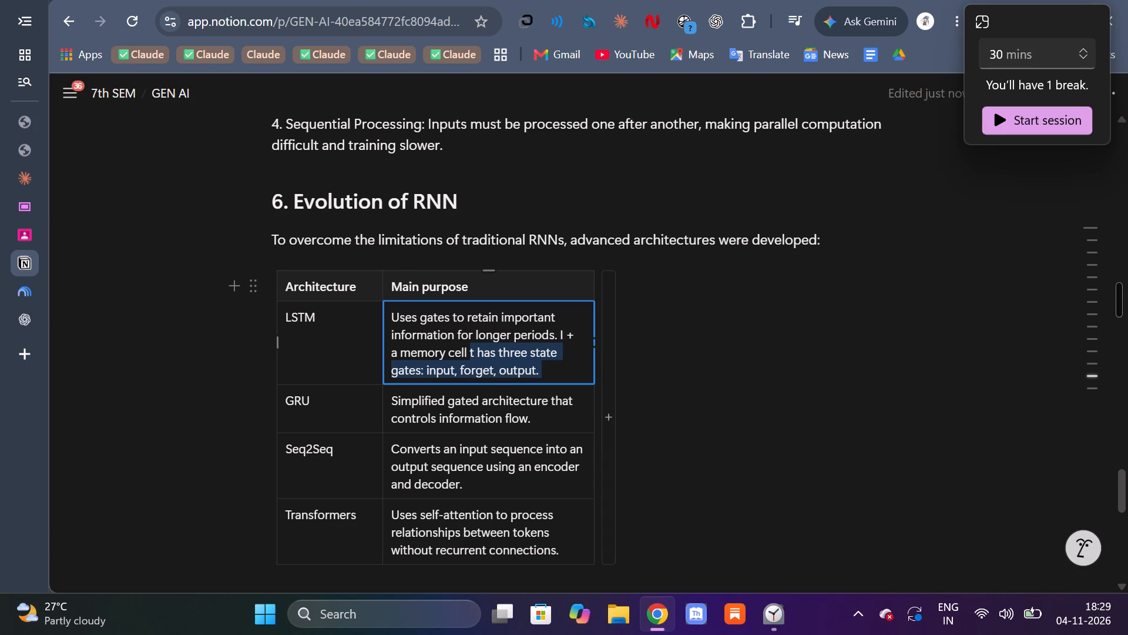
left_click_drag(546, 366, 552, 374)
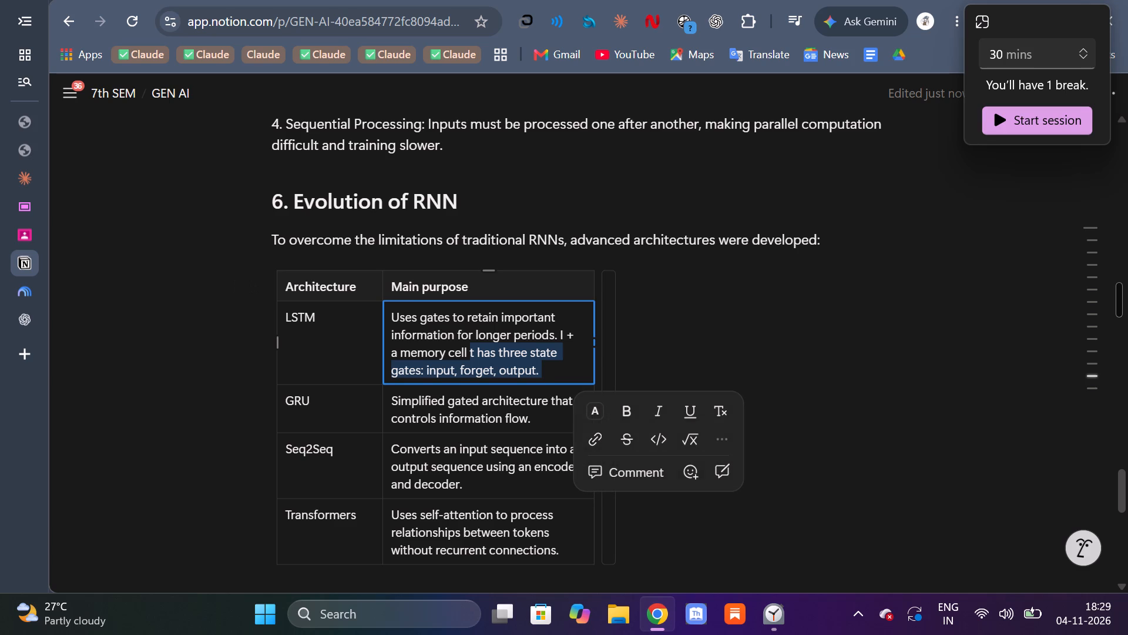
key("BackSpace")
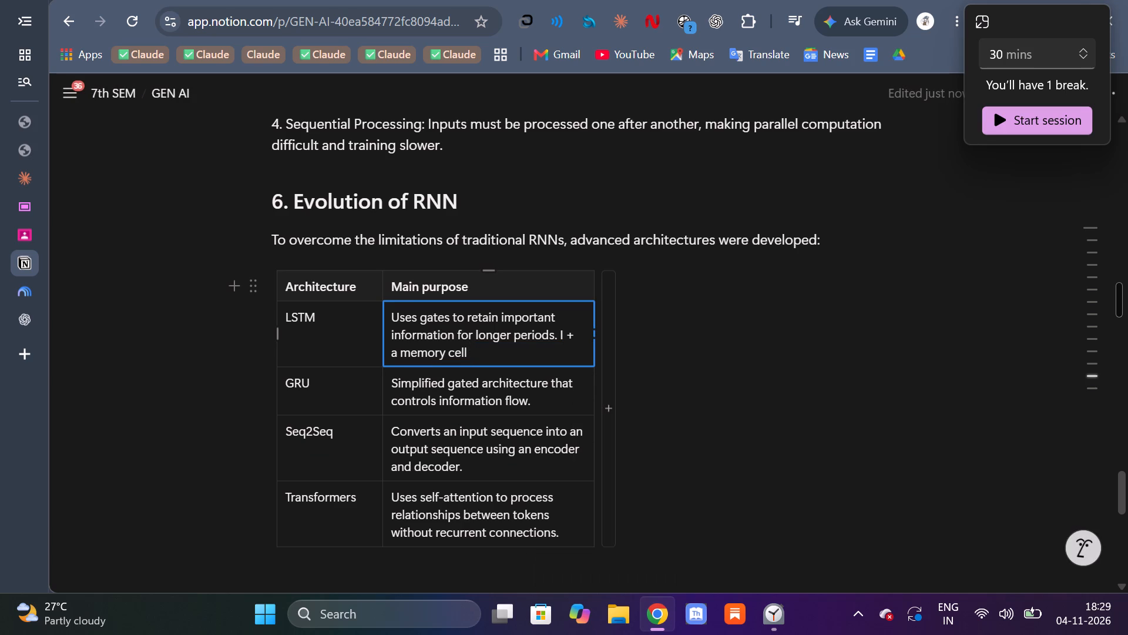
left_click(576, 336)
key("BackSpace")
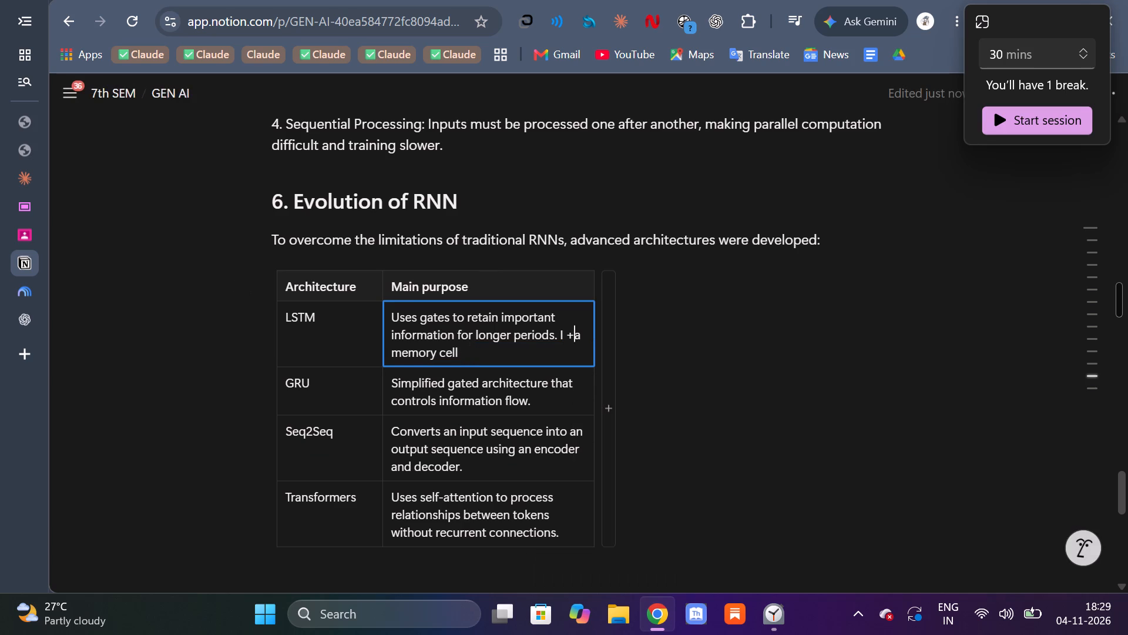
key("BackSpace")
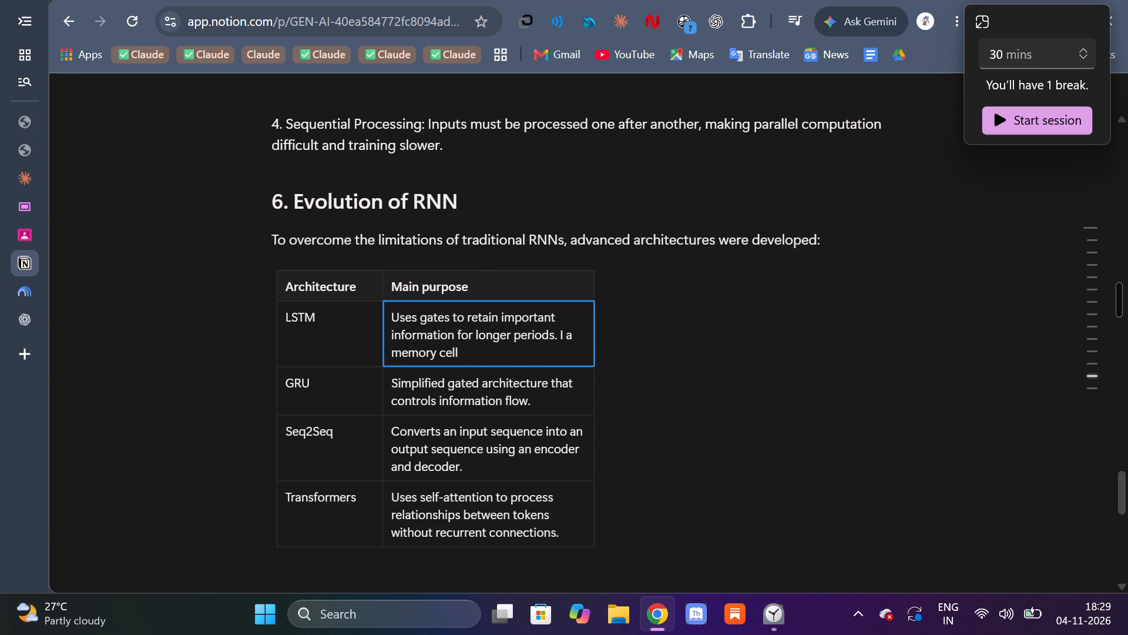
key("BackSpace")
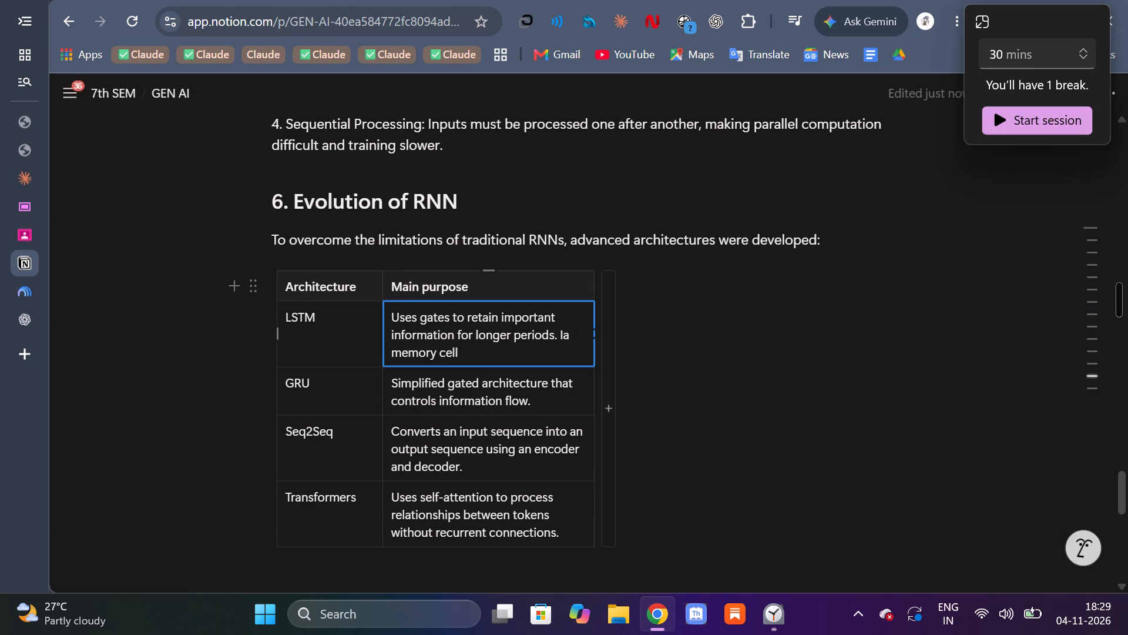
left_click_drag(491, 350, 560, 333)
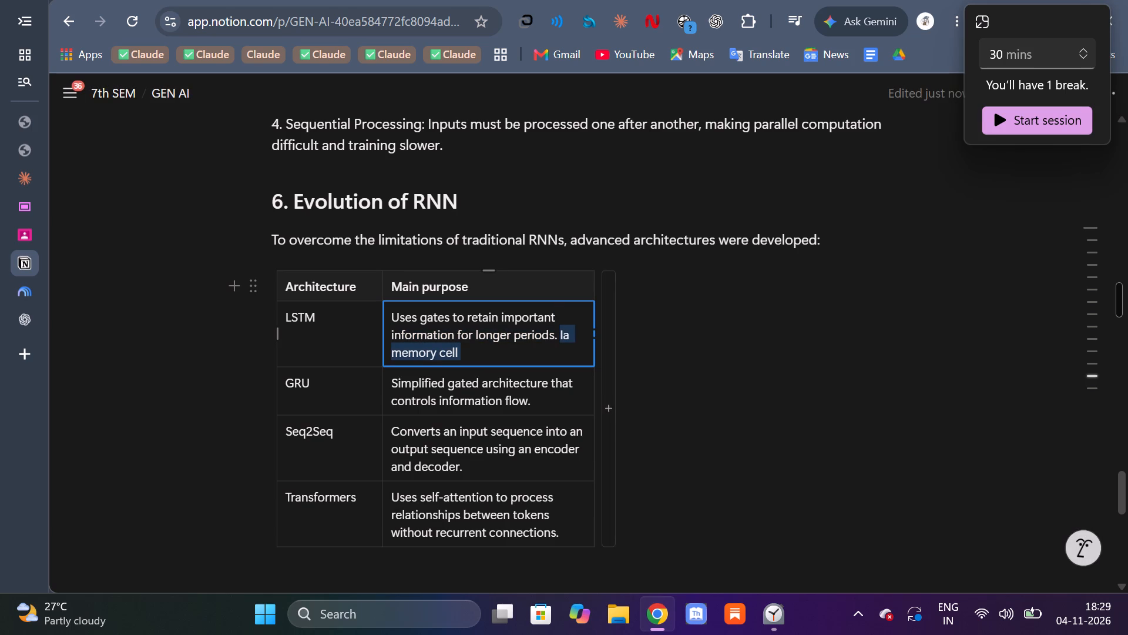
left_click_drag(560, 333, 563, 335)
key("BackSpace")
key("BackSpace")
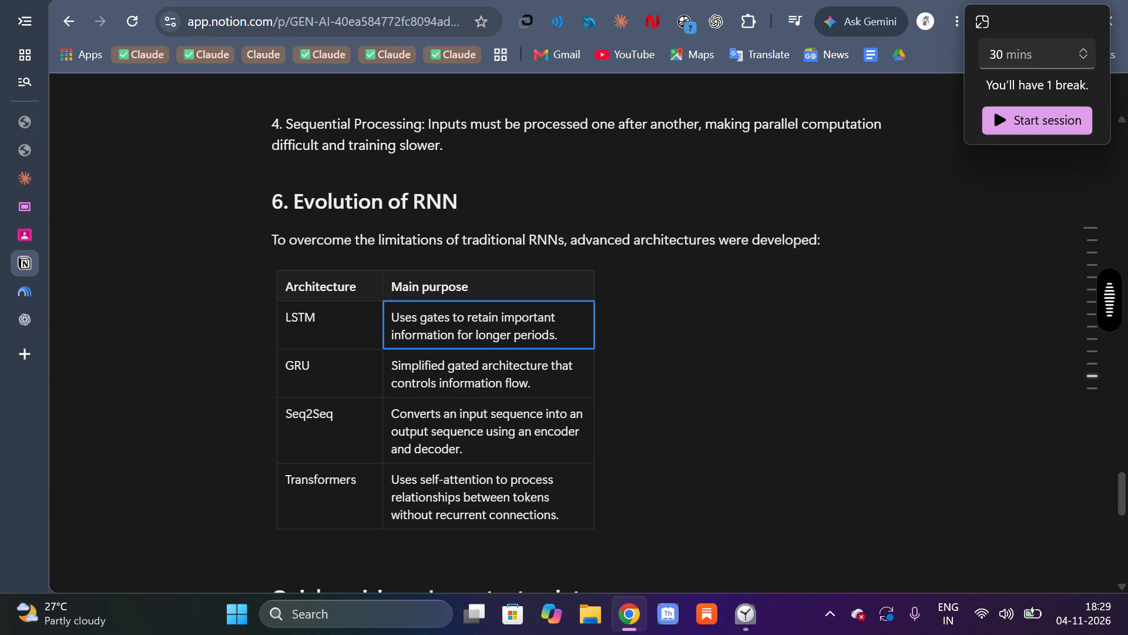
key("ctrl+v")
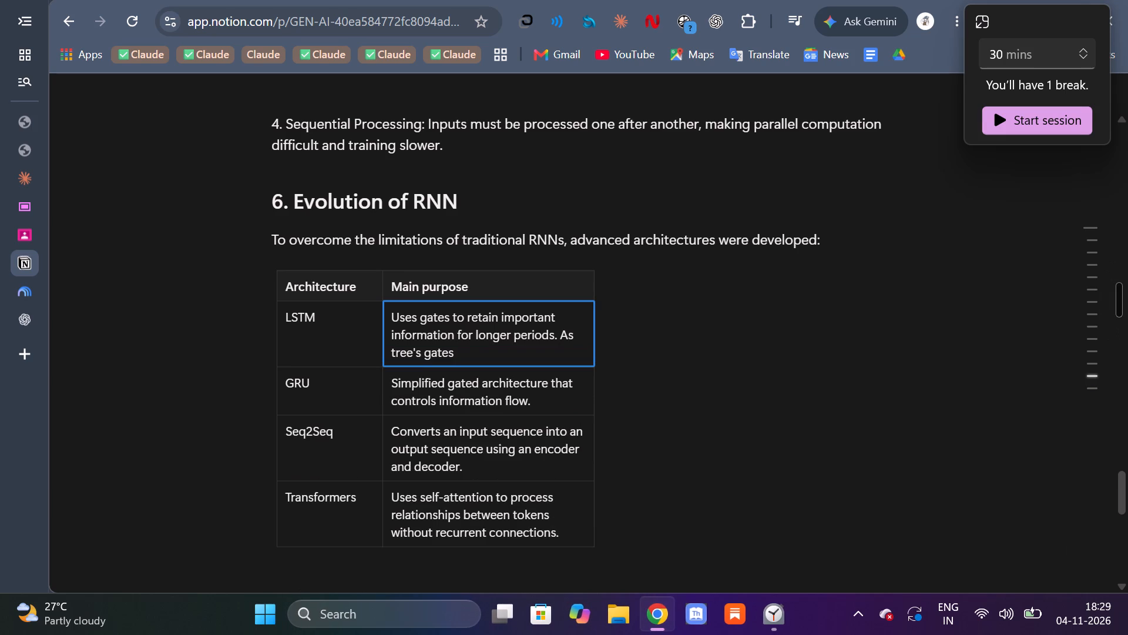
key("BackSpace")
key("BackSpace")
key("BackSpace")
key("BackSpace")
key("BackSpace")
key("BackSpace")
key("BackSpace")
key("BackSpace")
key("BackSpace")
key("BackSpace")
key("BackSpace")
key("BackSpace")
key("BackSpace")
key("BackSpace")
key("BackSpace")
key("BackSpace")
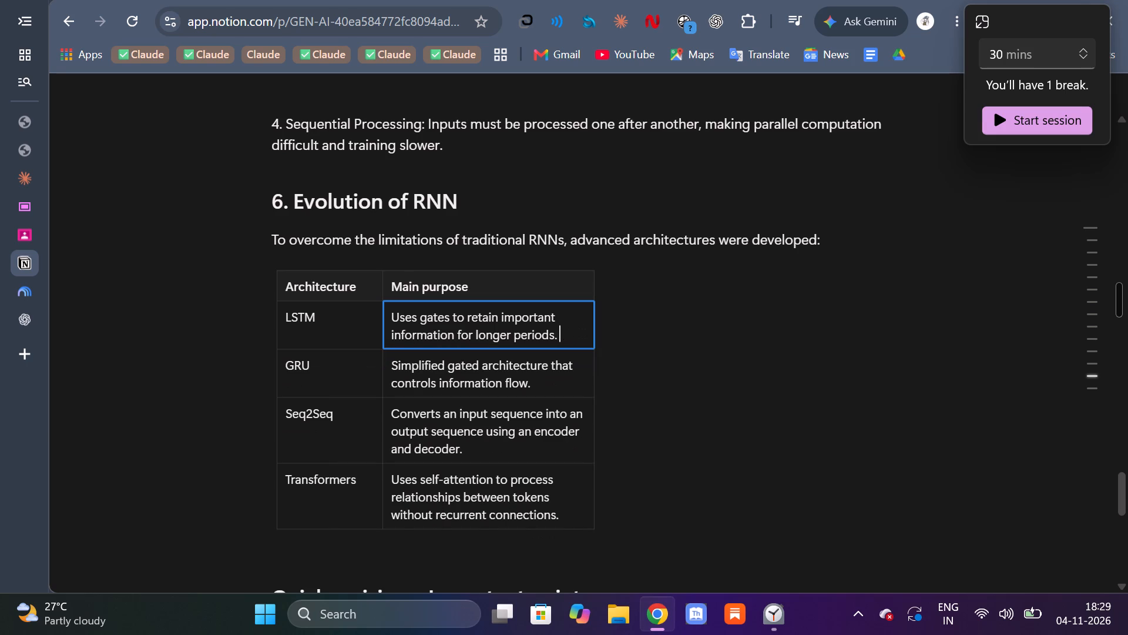
Append "It has three gates. Input, forget, output, and a memory cell." to LSTM's main purpose in the Evolution of RNN table.
left_click(563, 335)
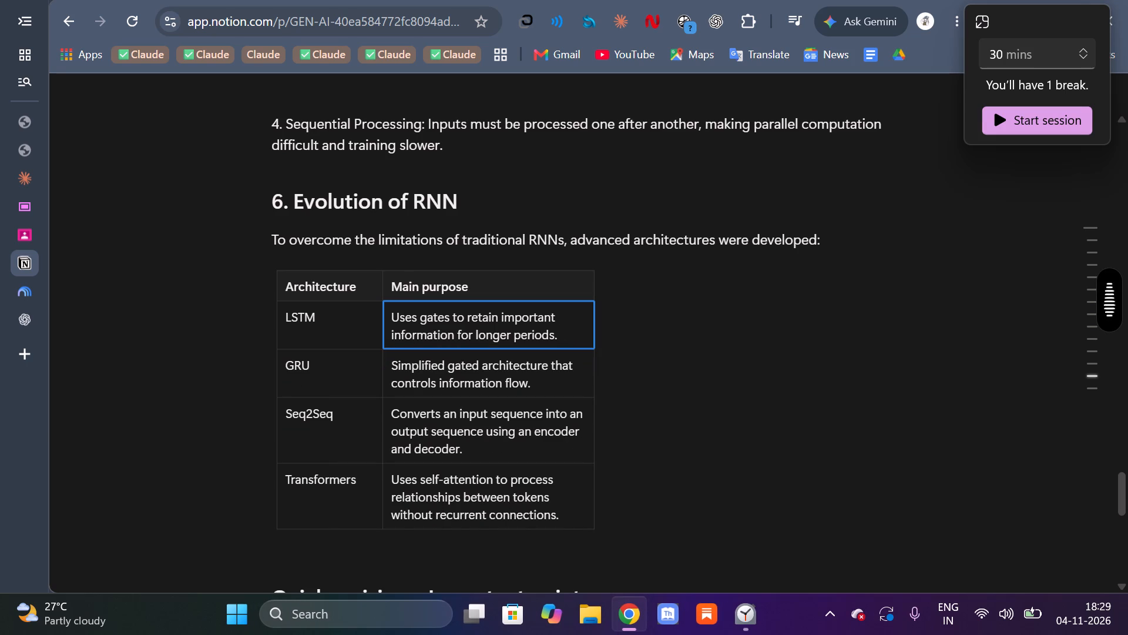
key("ctrl+v")
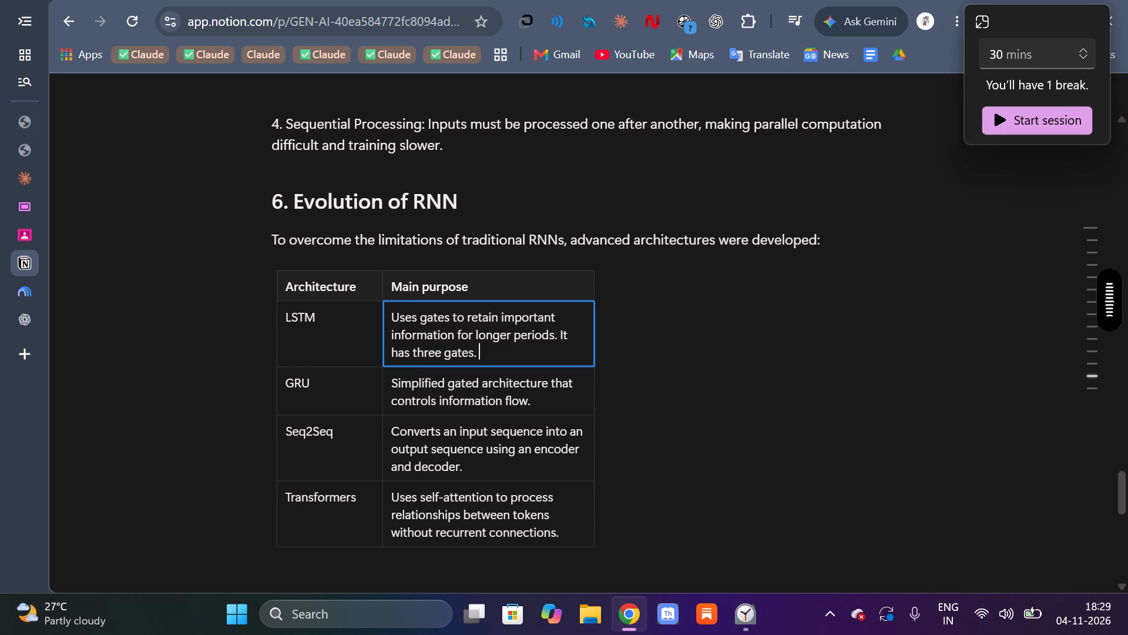
key("ctrl+v")
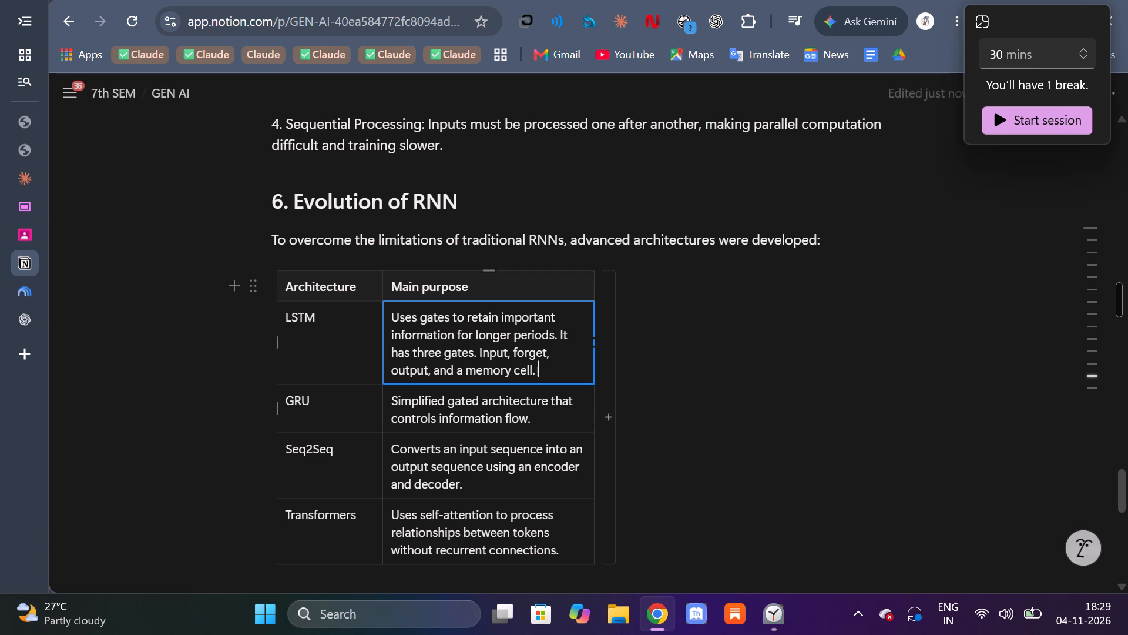
Append "It has two gates, update and reset, with a memory cell inside the hidden state." to GRU's main purpose.
left_click(538, 417)
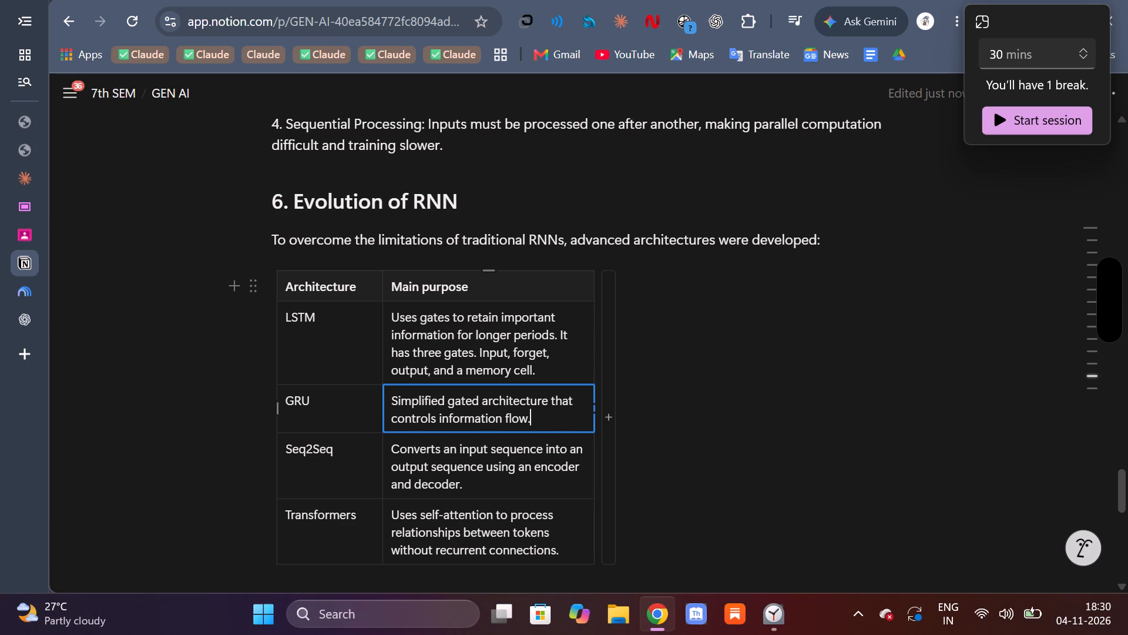
key("ctrl+v")
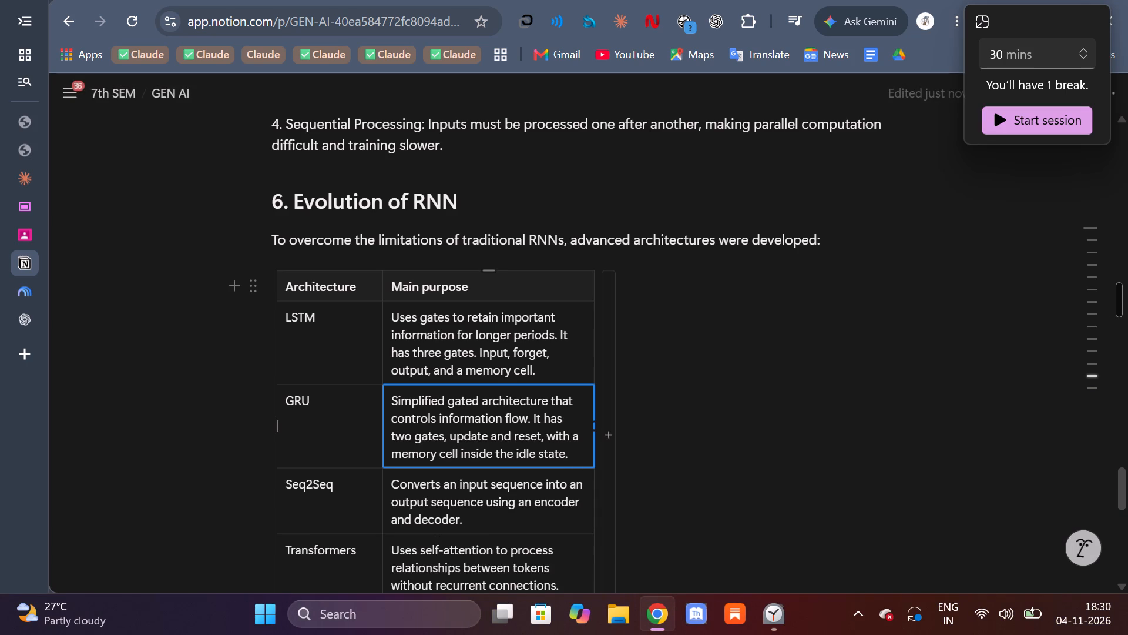
left_click(536, 454)
key("BackSpace")
key("BackSpace")
key("BackSpace")
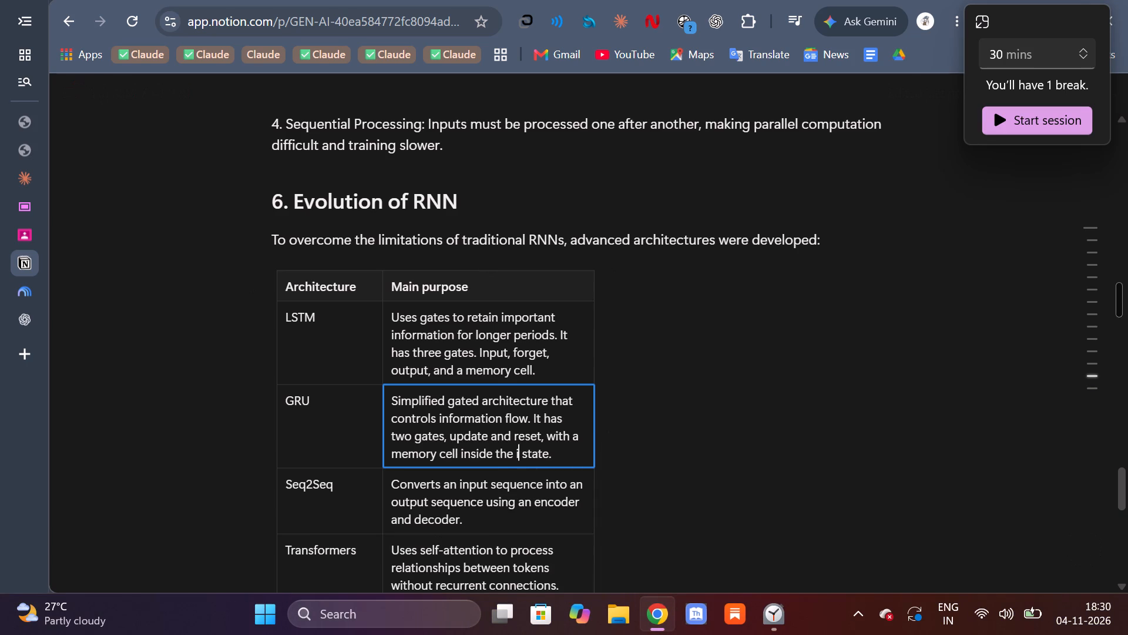
key("BackSpace")
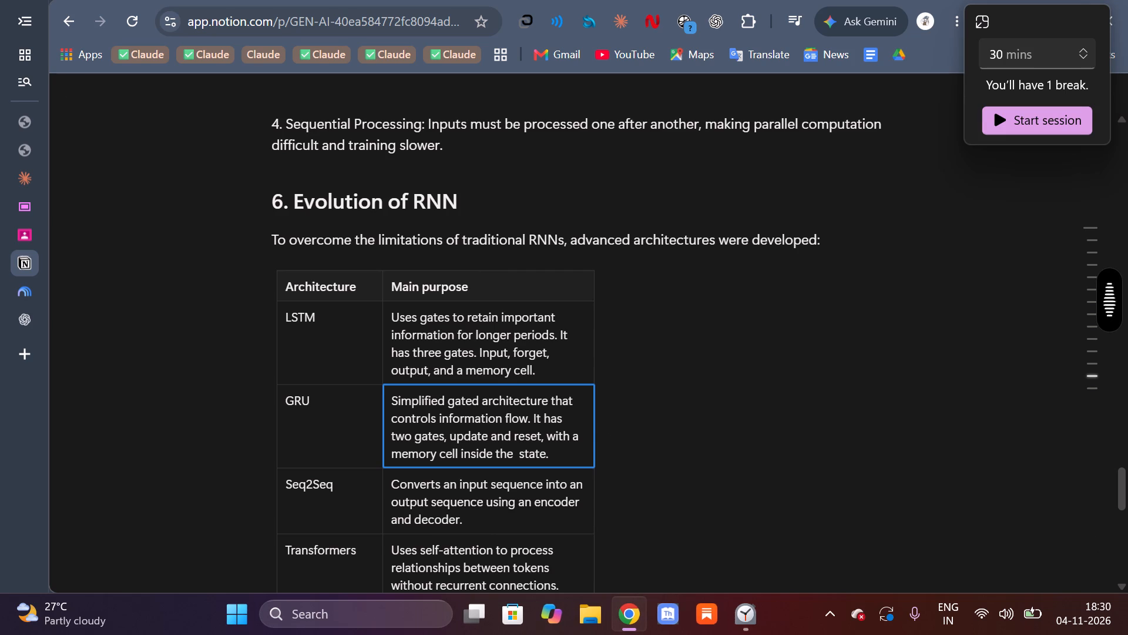
key("ctrl+v")
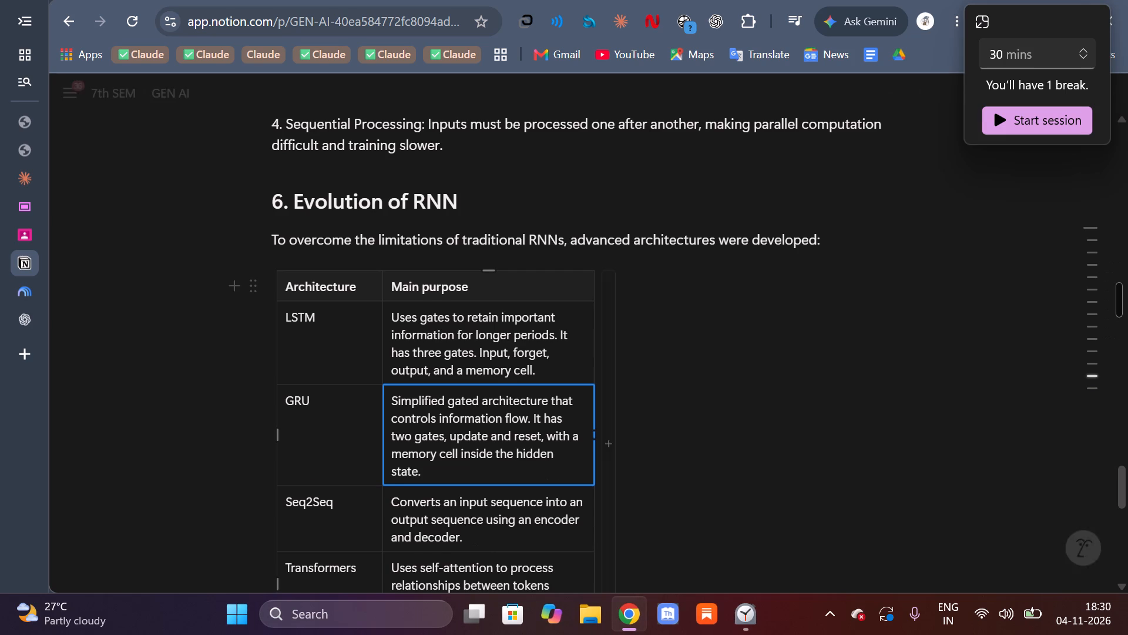
Open the end of Seq2Seq's main purpose text in the Evolution of RNN table for editing.
scroll(646, 470, "down", 2)
left_click(493, 370)
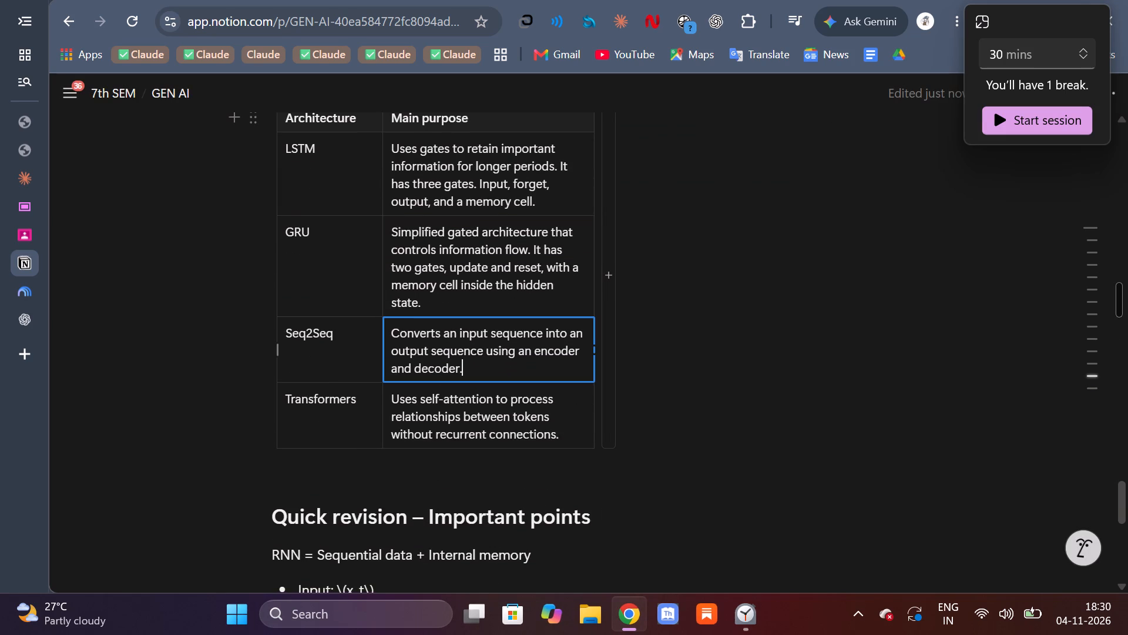
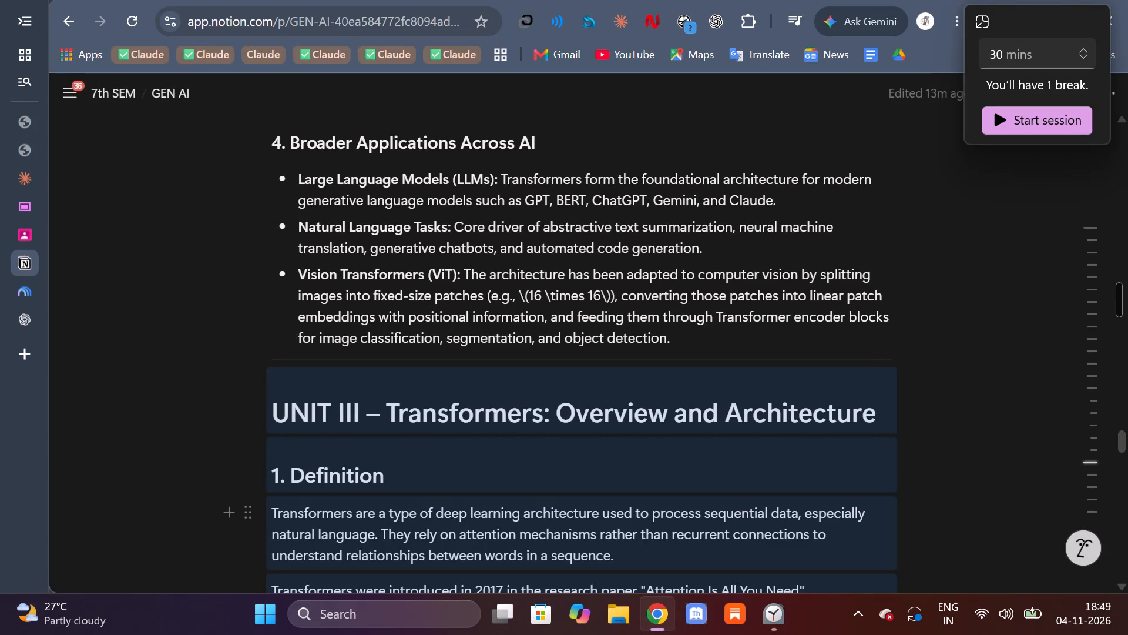
Select the first paragraph under the 1. Definition heading in the newly pasted Transformers notes.
left_click(407, 496)
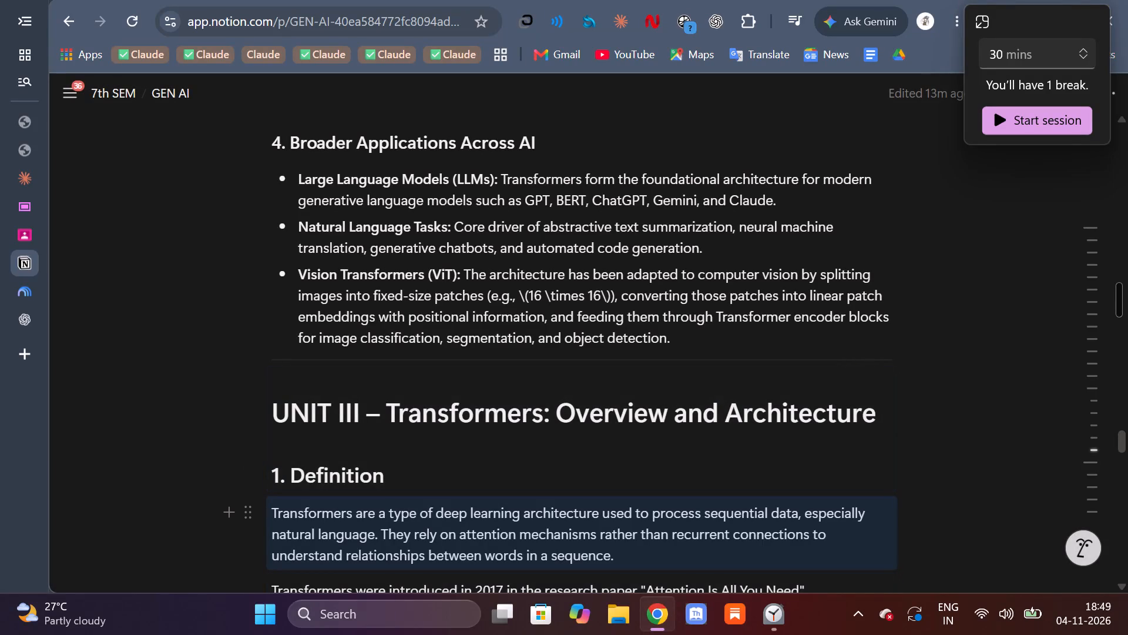
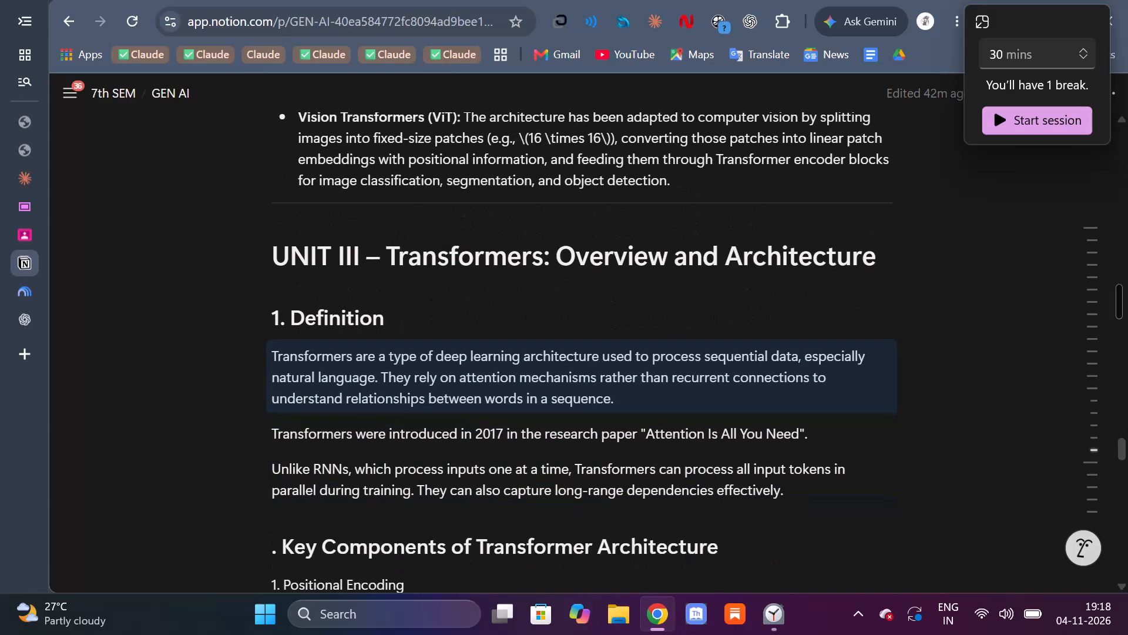
Review the GEN AI notes above the Unit III Transformers heading, from the RNN quick revision points to the earlier Transformers: Overview and Architecture section.
left_click(454, 476)
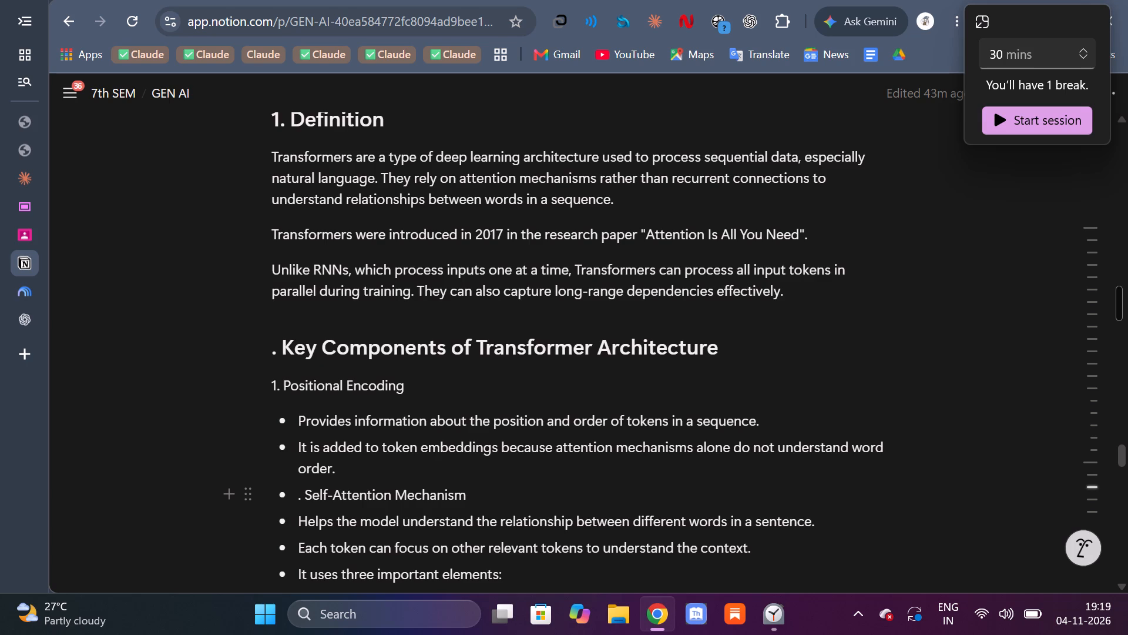
scroll(448, 489, "up", 6)
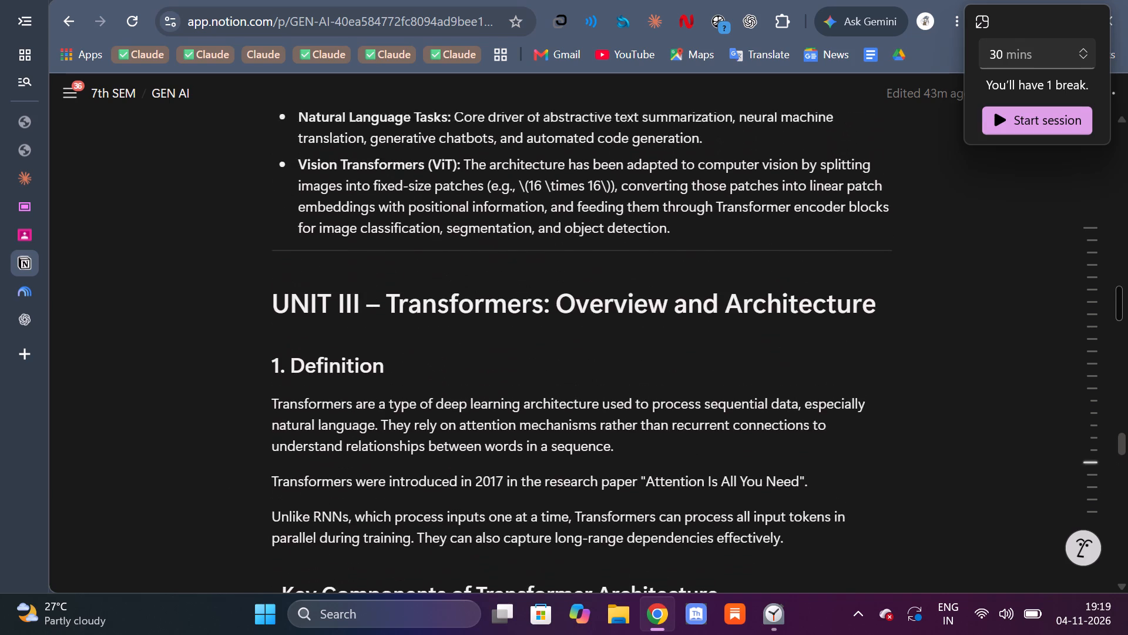
scroll(448, 489, "up", 11)
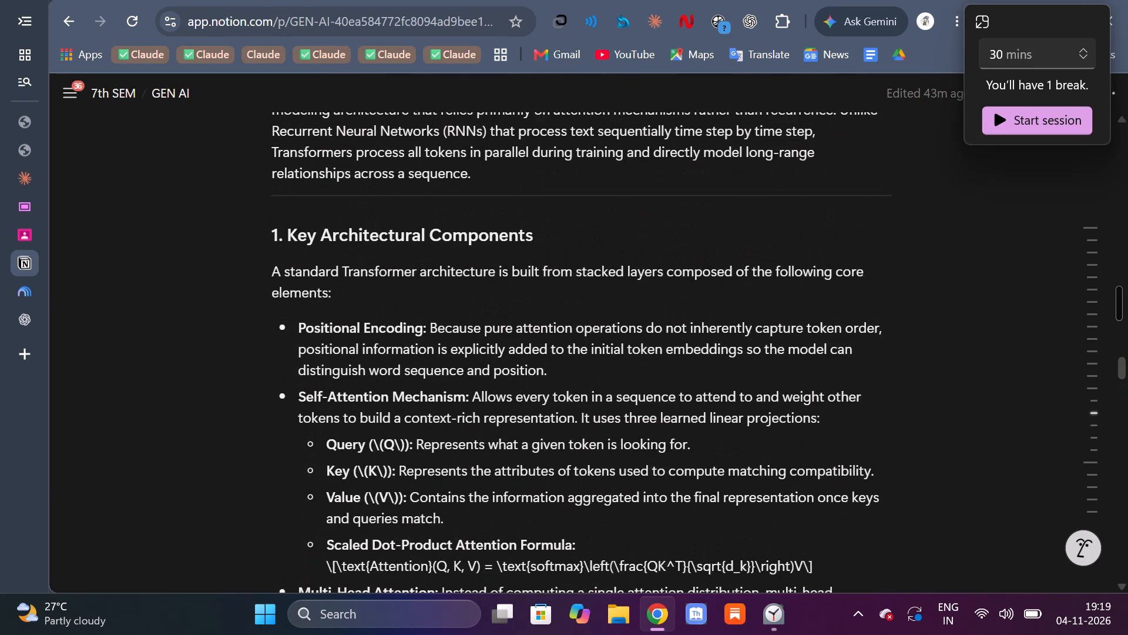
scroll(448, 489, "up", 5)
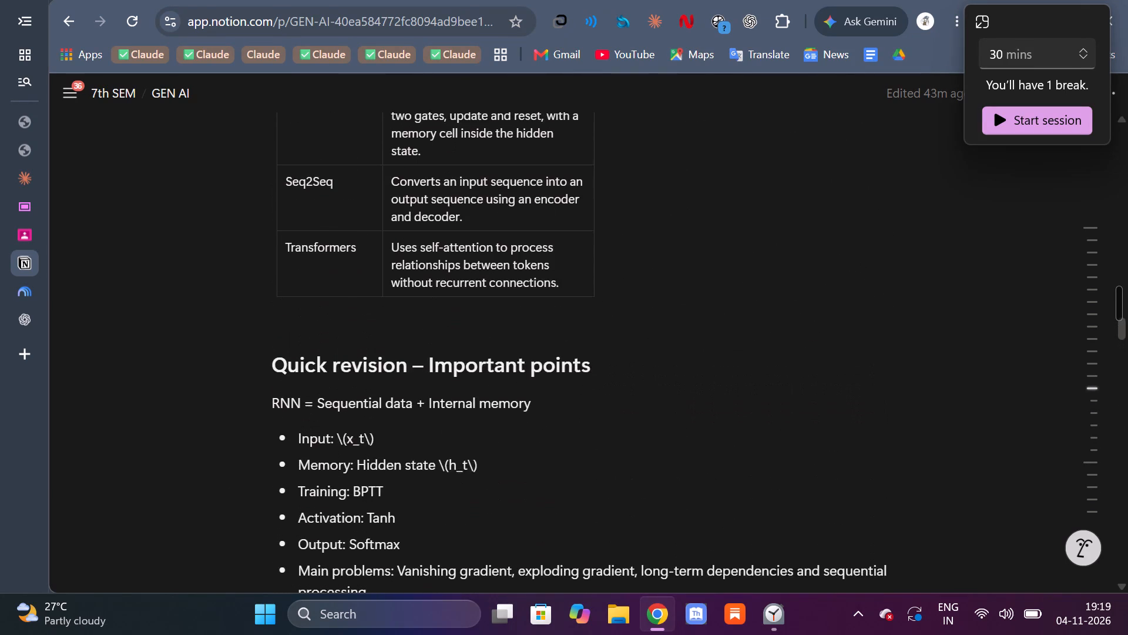
scroll(448, 489, "down", 4)
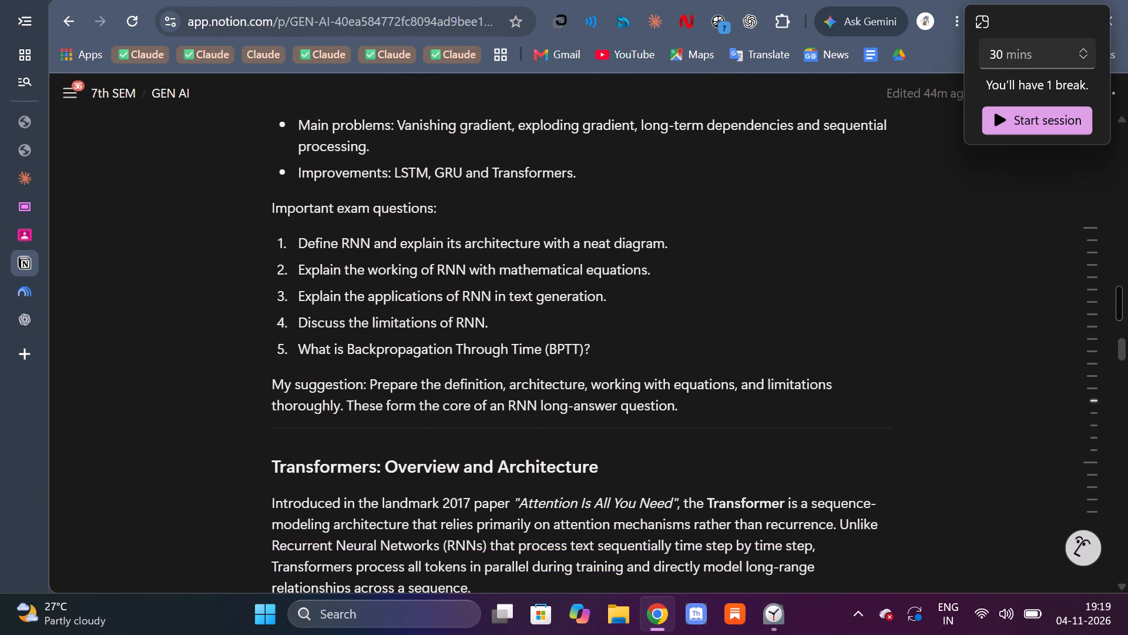
scroll(448, 489, "down", 2)
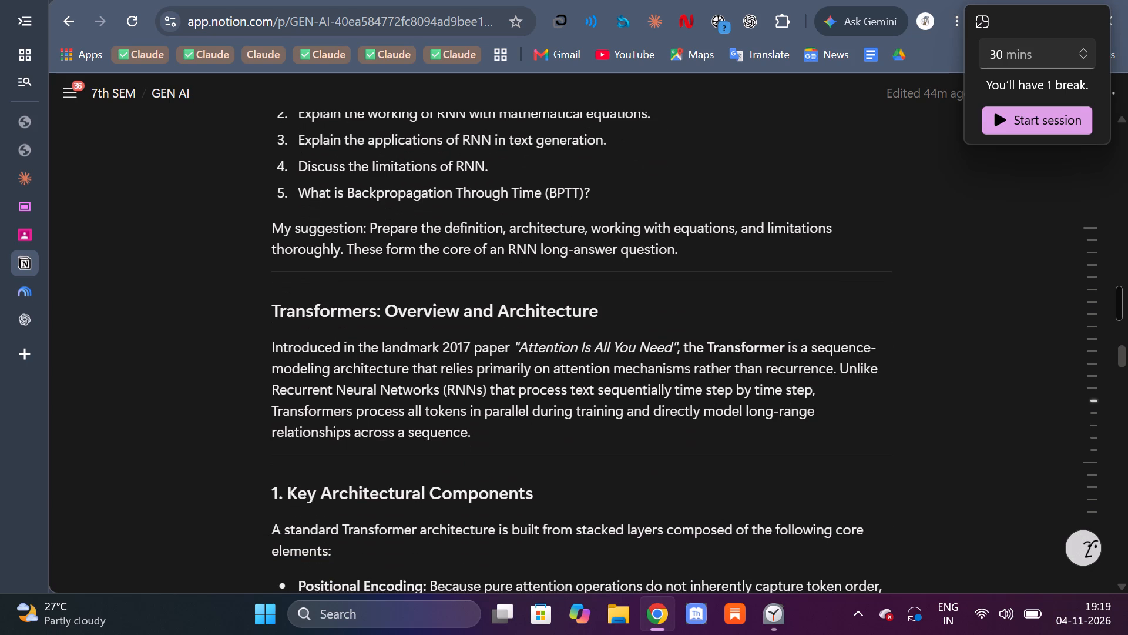
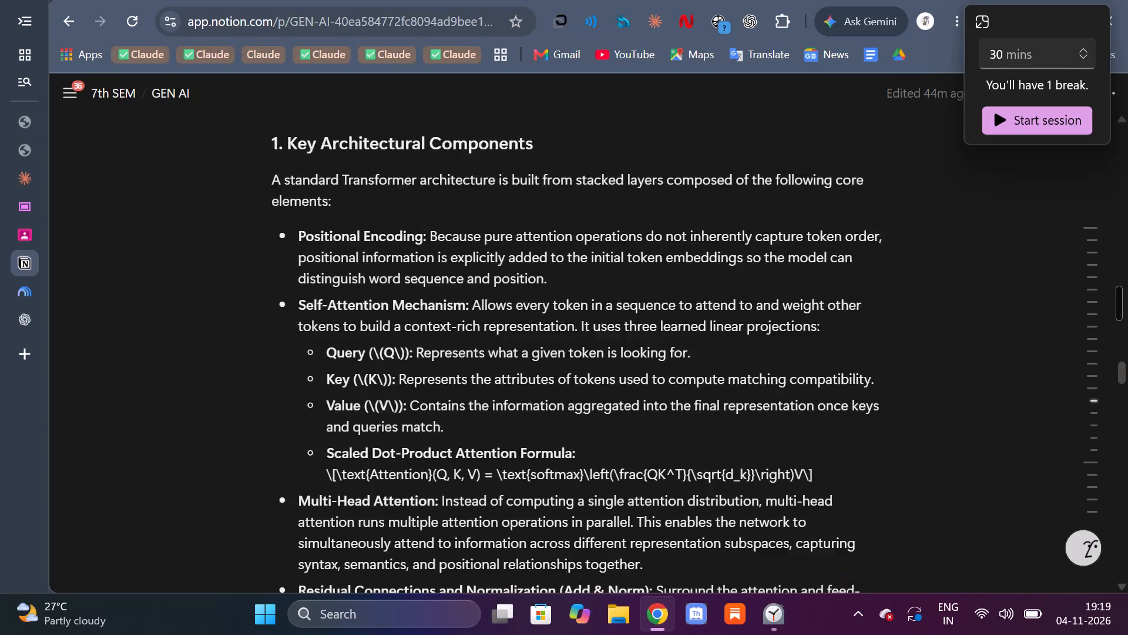
Read on through the Transformers notes to the Definition section and check the Unit III topics in the Classroom syllabus.
scroll(565, 486, "down", 2)
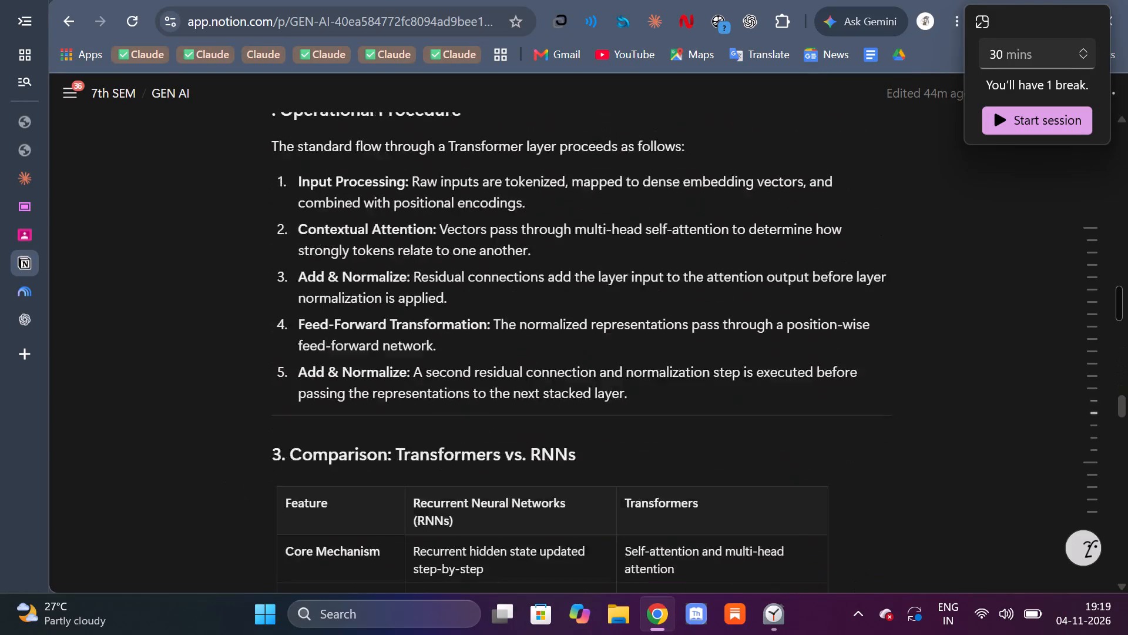
scroll(565, 486, "down", 5)
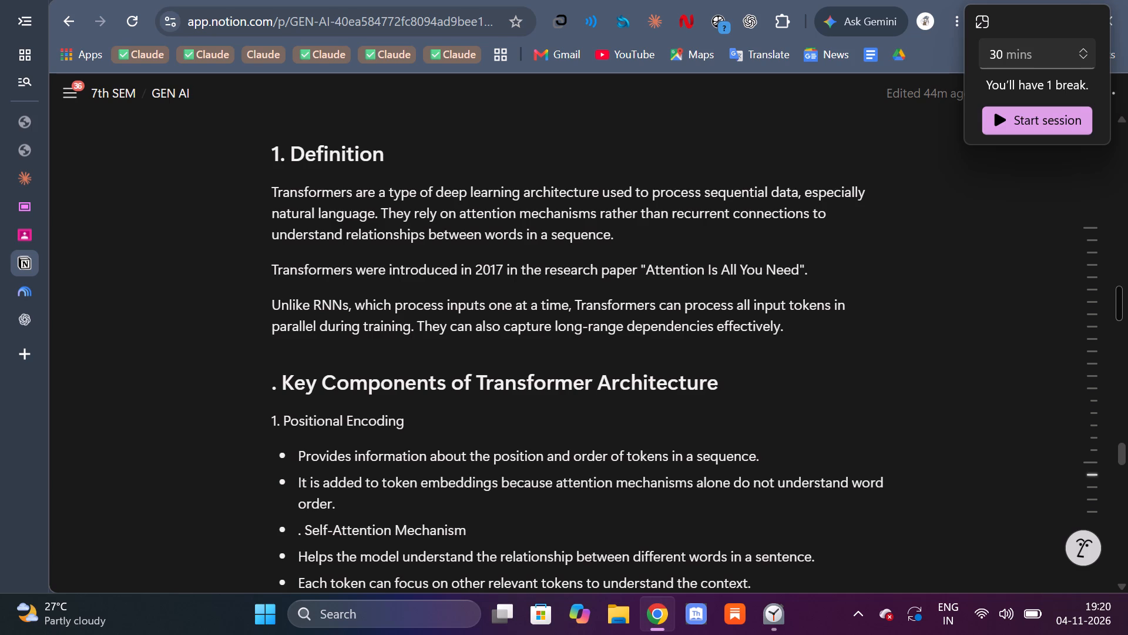
left_click(33, 230)
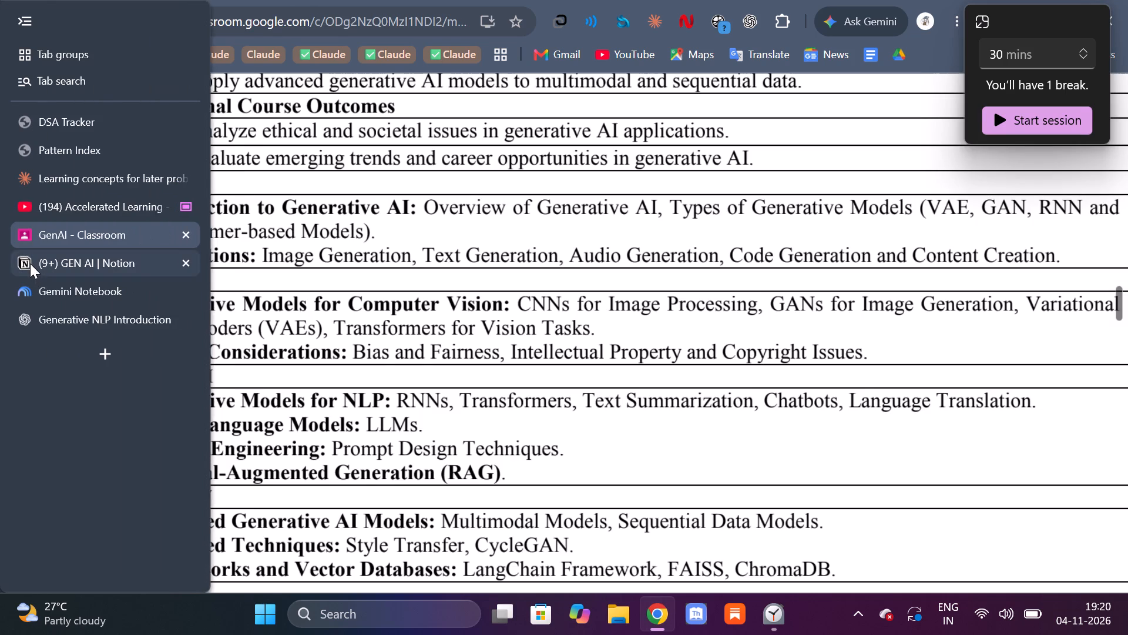
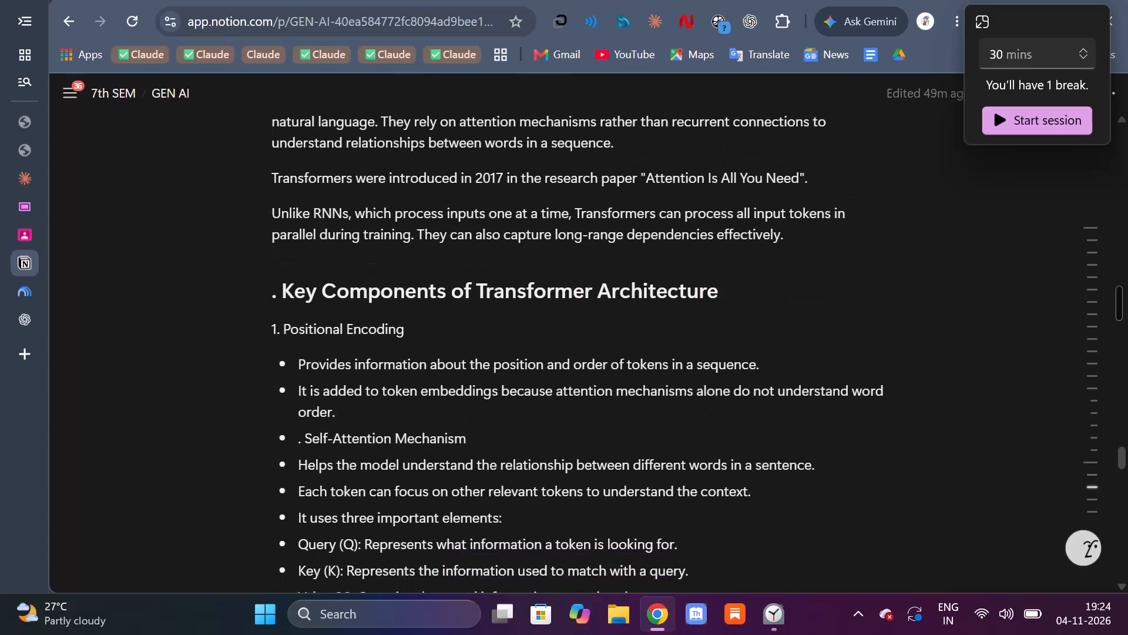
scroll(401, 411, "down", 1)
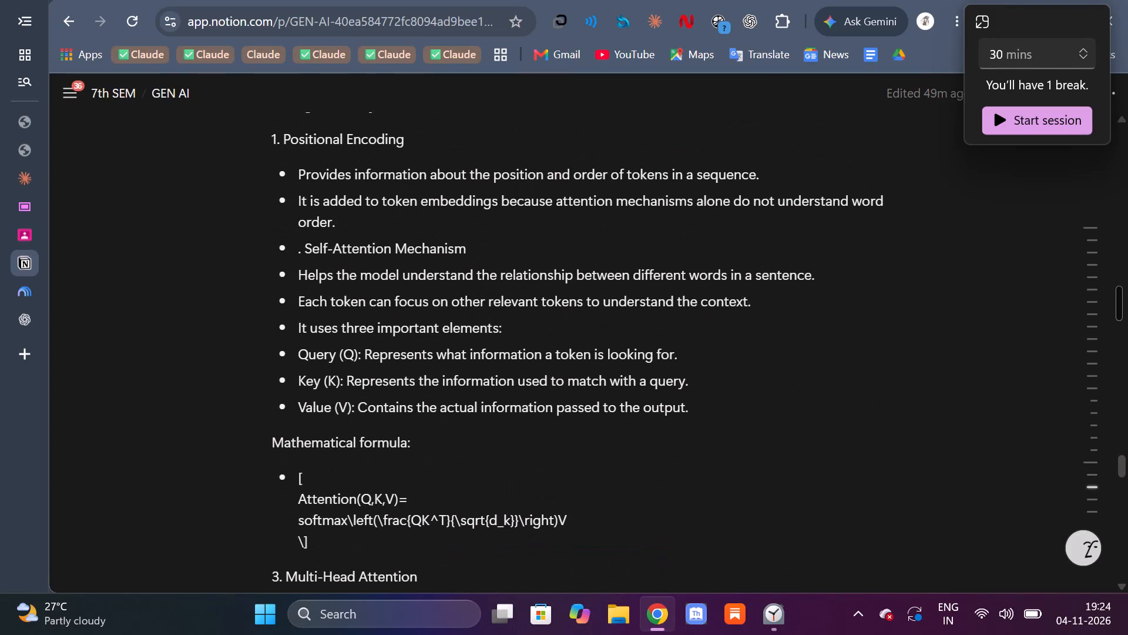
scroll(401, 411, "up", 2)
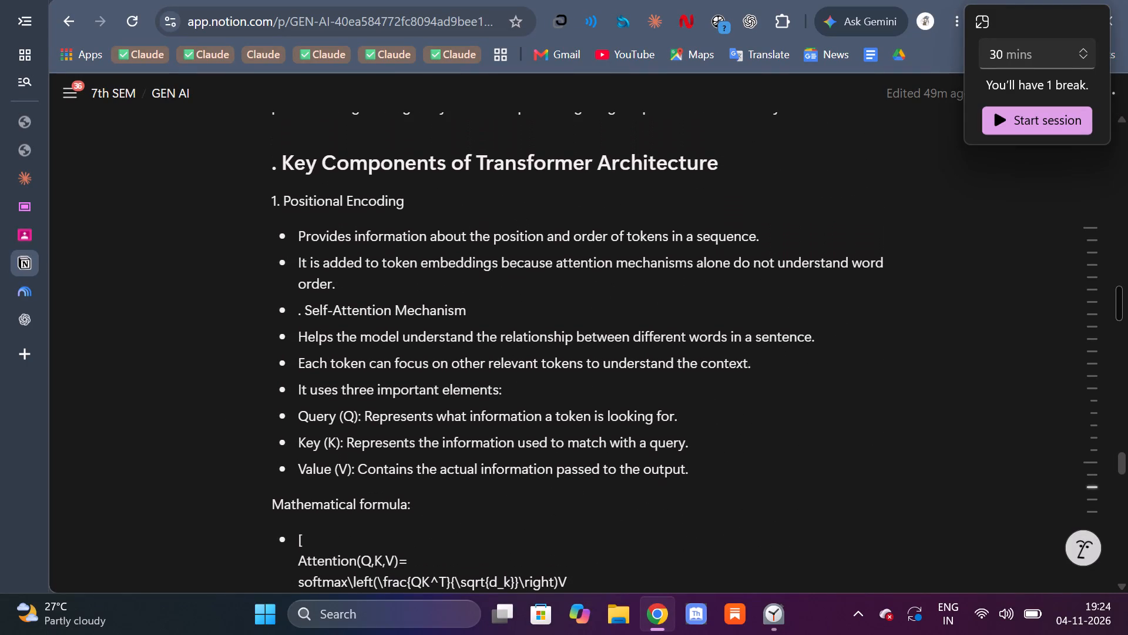
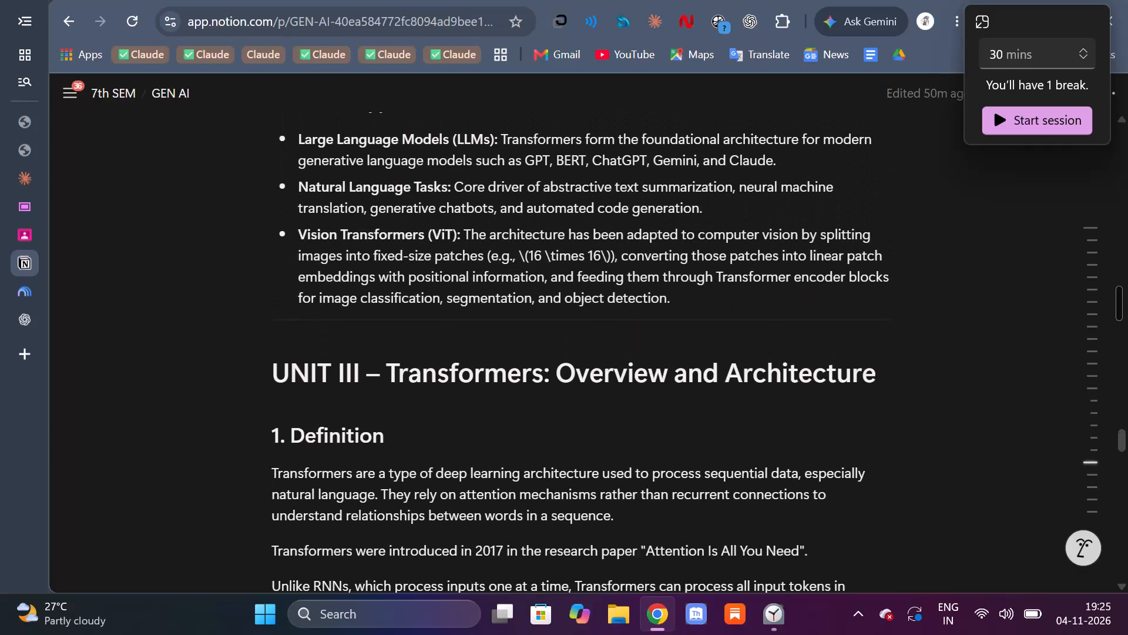
Review the Transformers overview and key architectural components in the GEN AI notes, from the introduction through the self-attention mechanism.
scroll(401, 411, "up", 2)
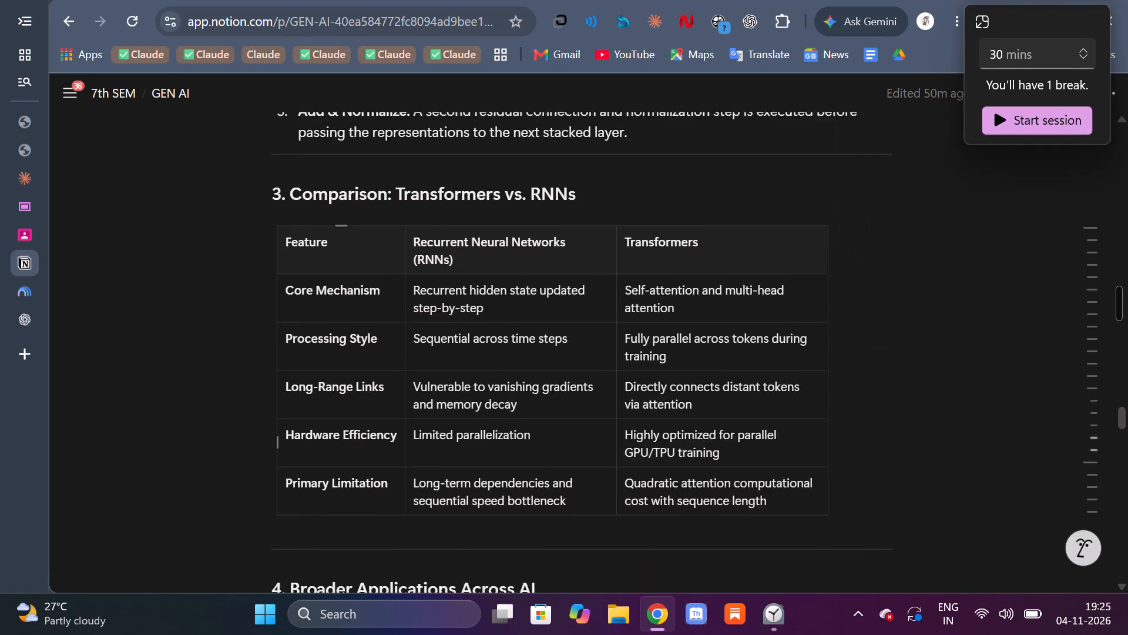
scroll(401, 411, "up", 3)
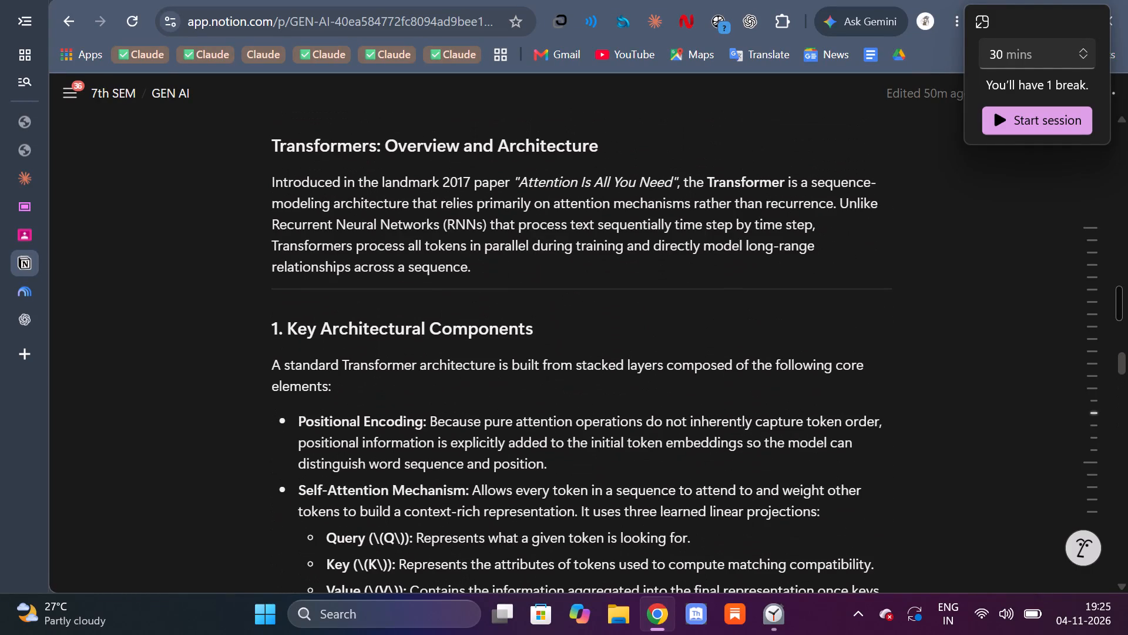
scroll(401, 411, "down", 1)
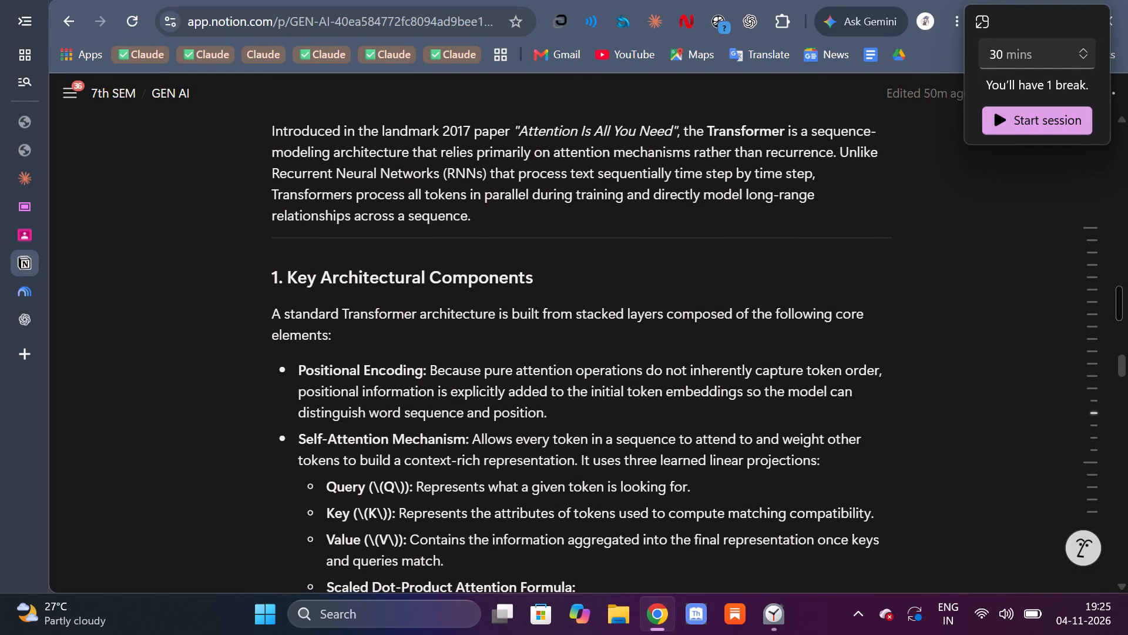
scroll(401, 411, "down", 2)
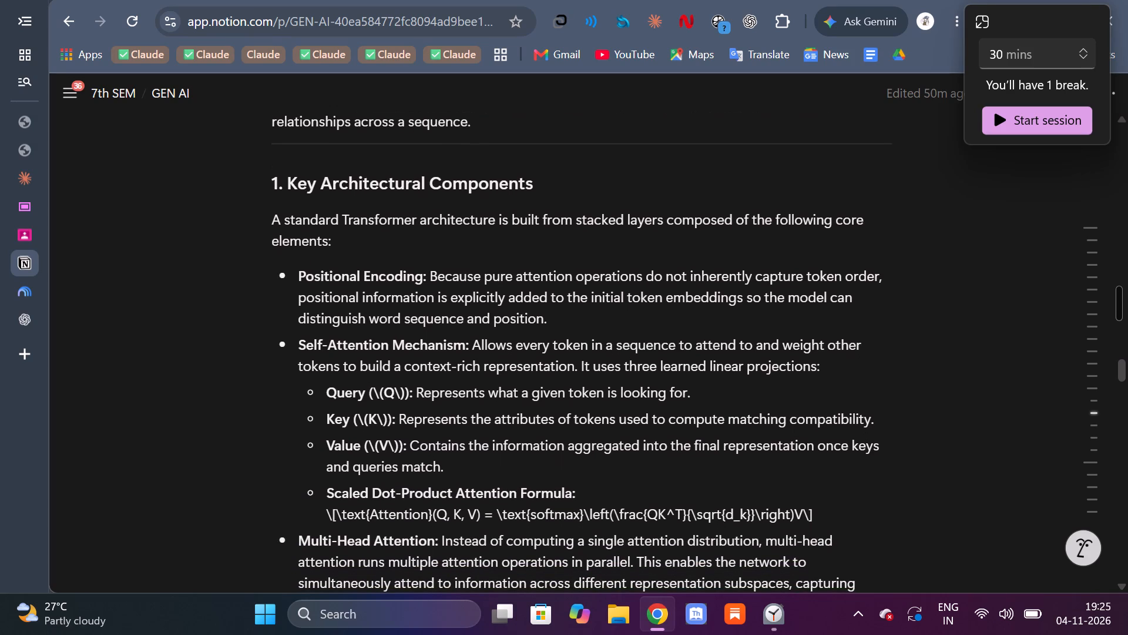
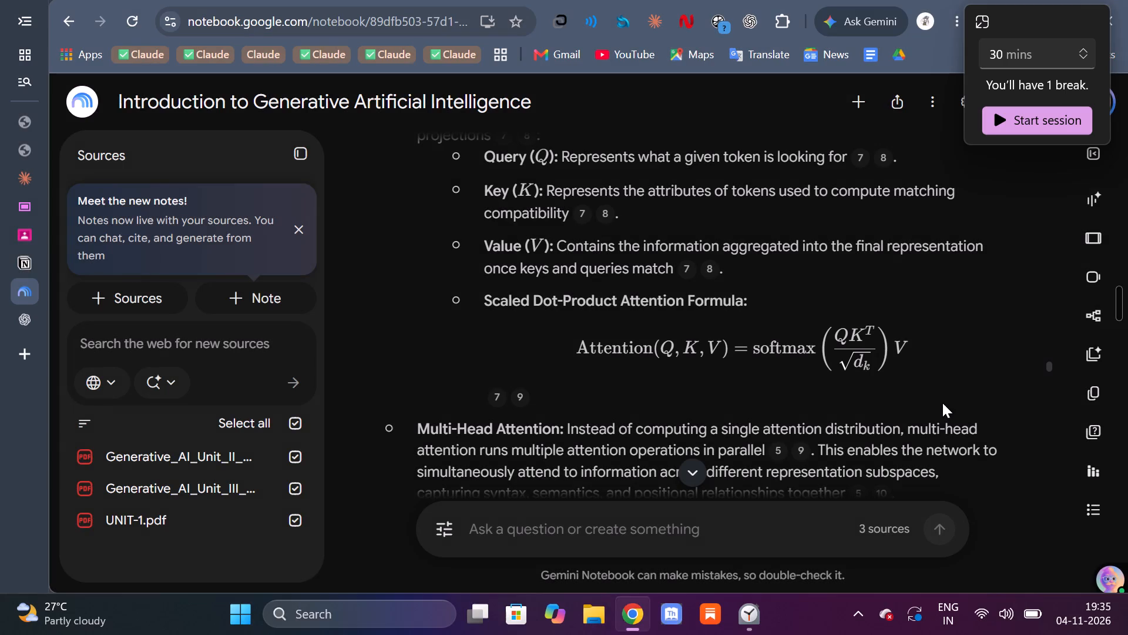
In the Notion GEN AI notes, replace the raw LaTeX under Scaled Dot-Product Attention Formula with the captured formula image, leaving no blank line above it.
left_click(25, 325)
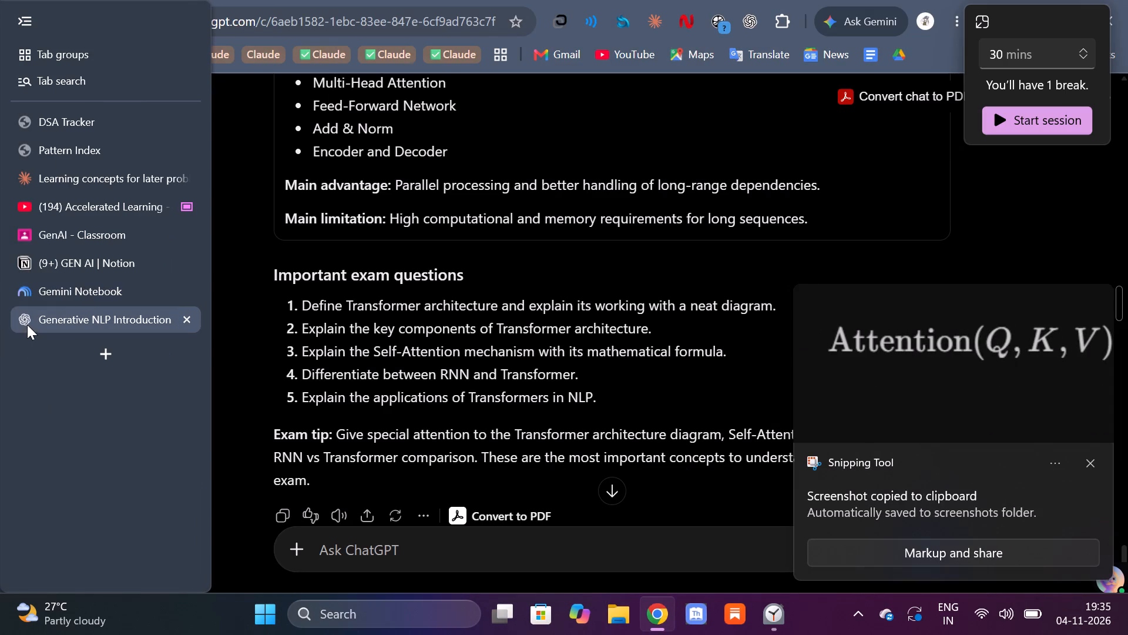
left_click(76, 255)
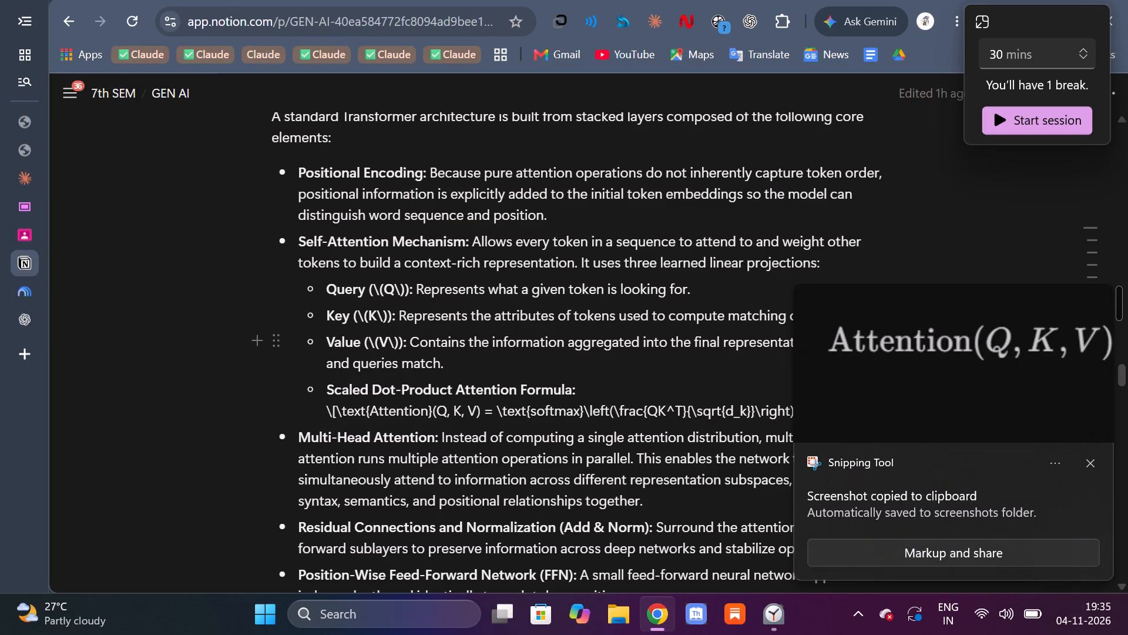
left_click(1090, 463)
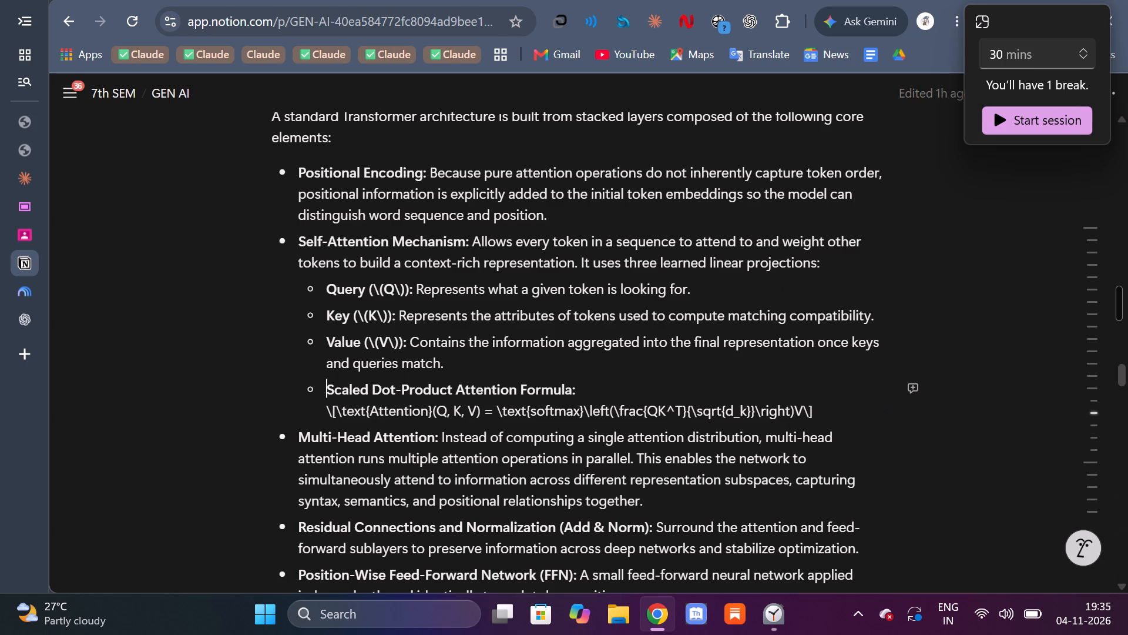
left_click_drag(815, 412, 374, 422)
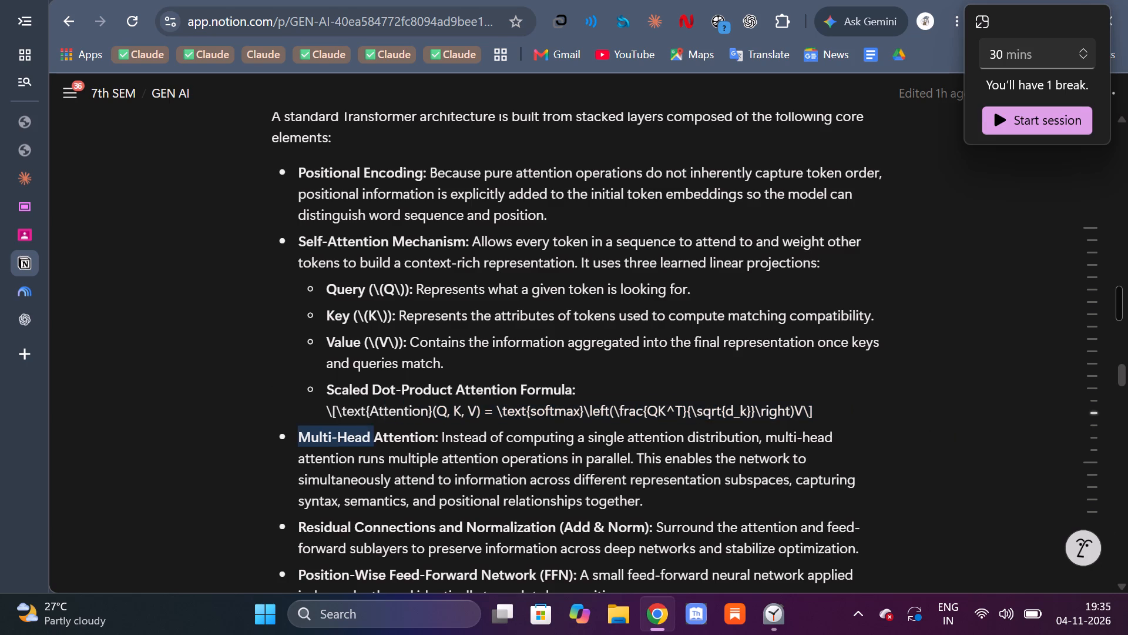
left_click_drag(374, 422, 342, 405)
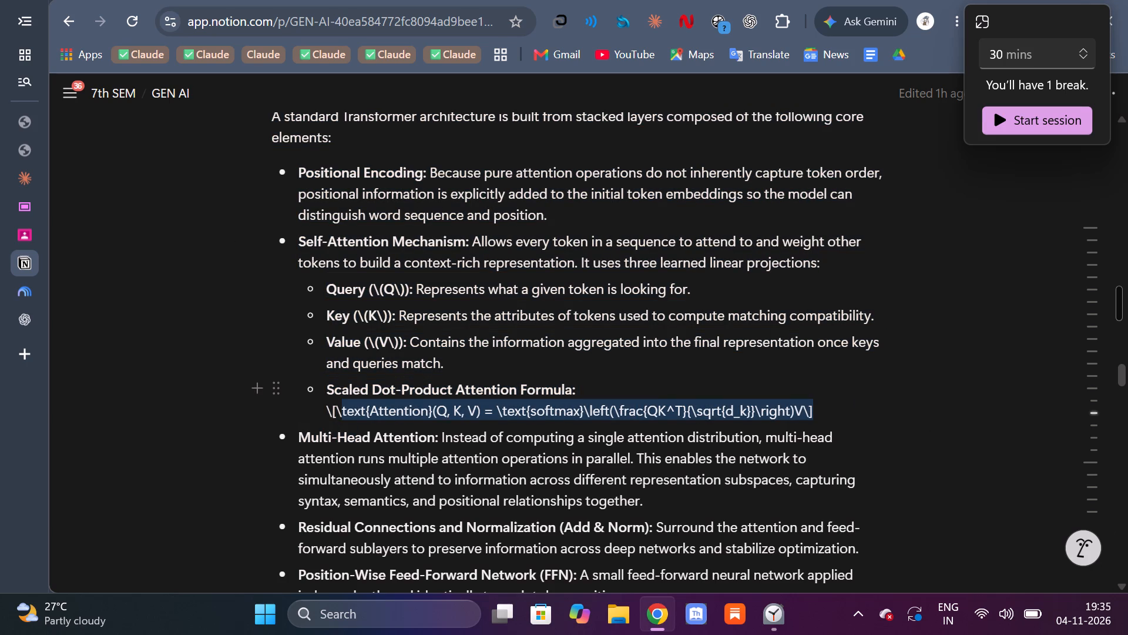
left_click_drag(342, 405, 341, 405)
key("BackSpace")
key("BackSpace")
key("BackSpace")
key("BackSpace")
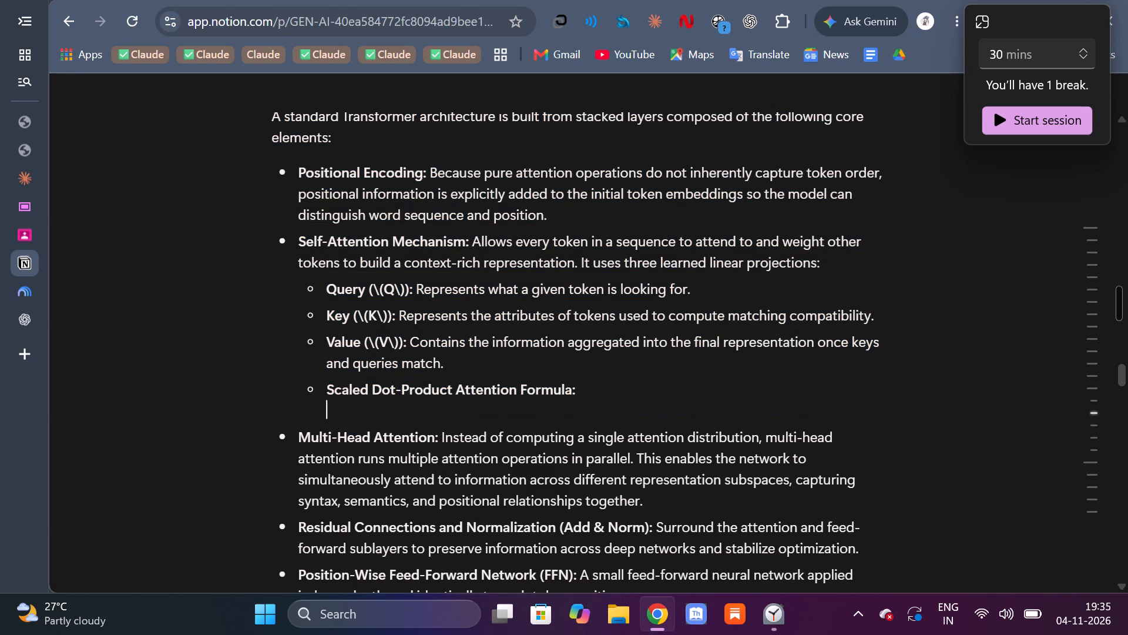
key("ctrl+v")
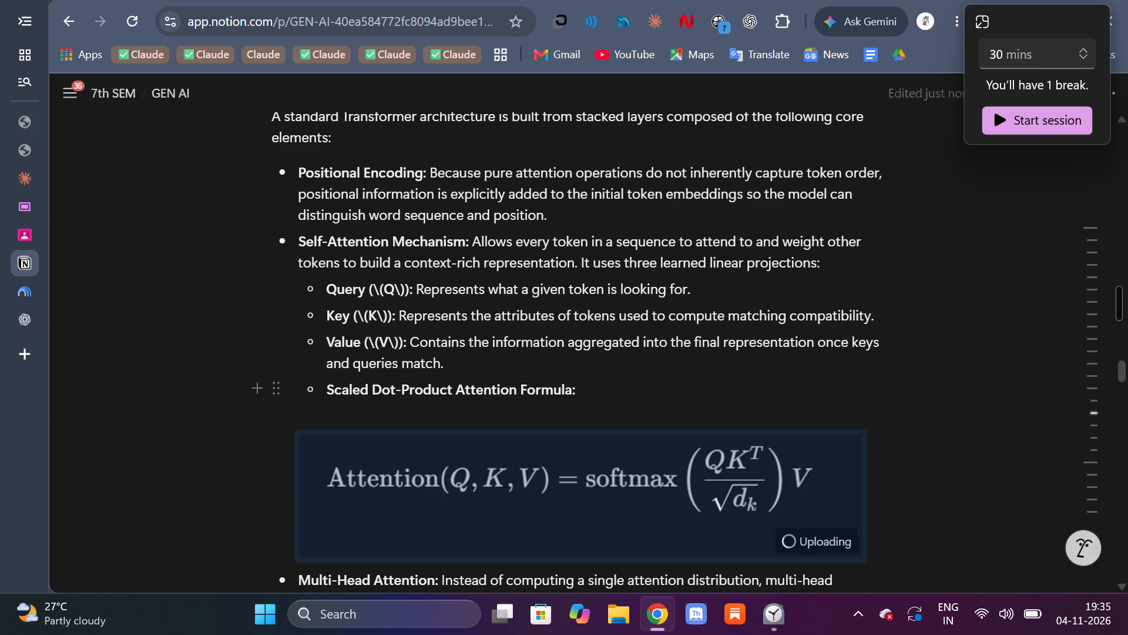
left_click(401, 410)
key("BackSpace")
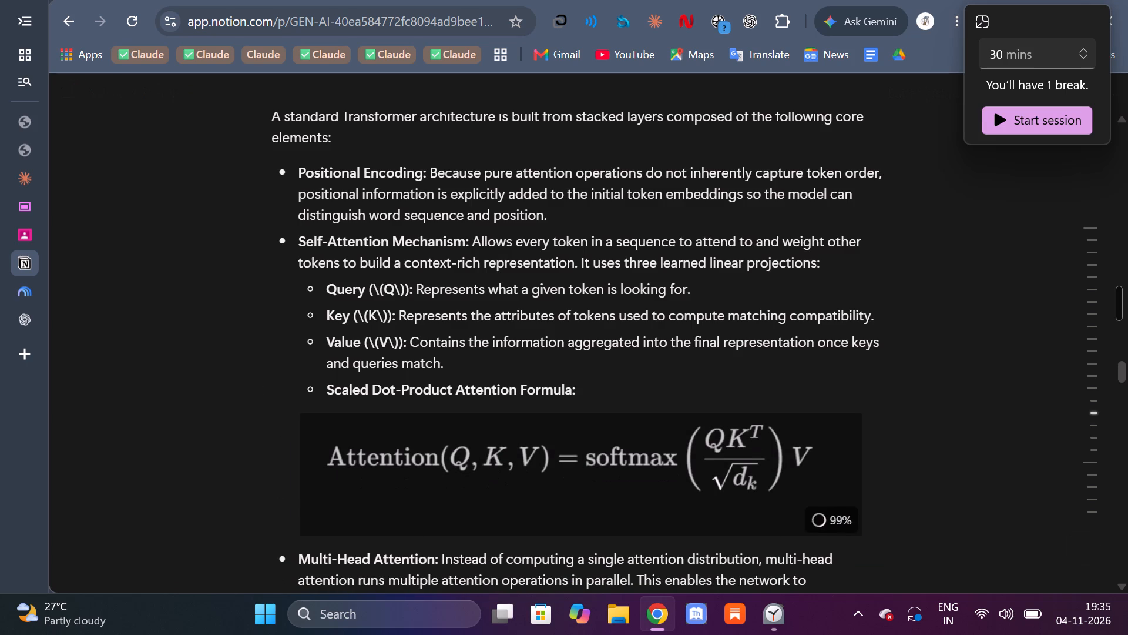
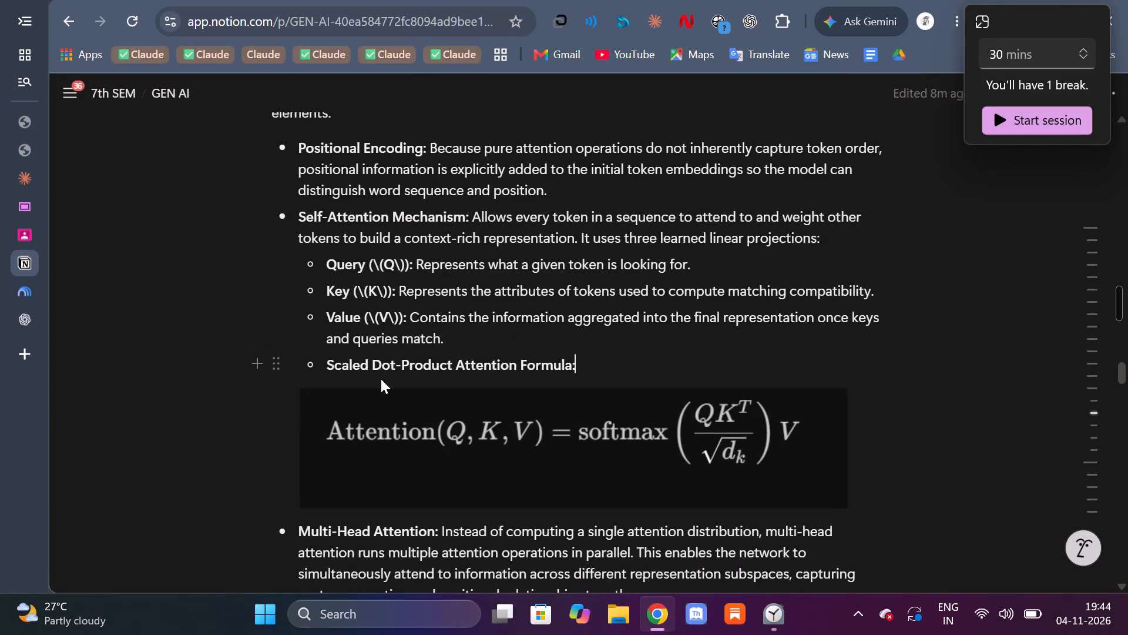
Review the Transformer notes from the attention formula through the RNN comparison table and the broader AI applications section.
scroll(381, 379, "down", 1)
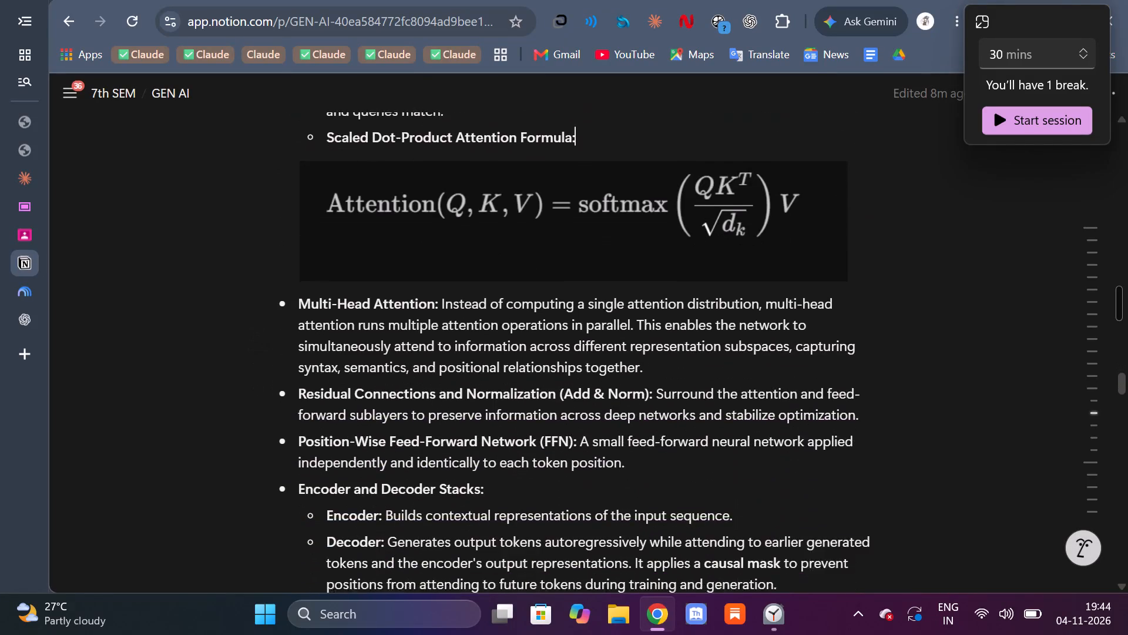
scroll(381, 379, "down", 6)
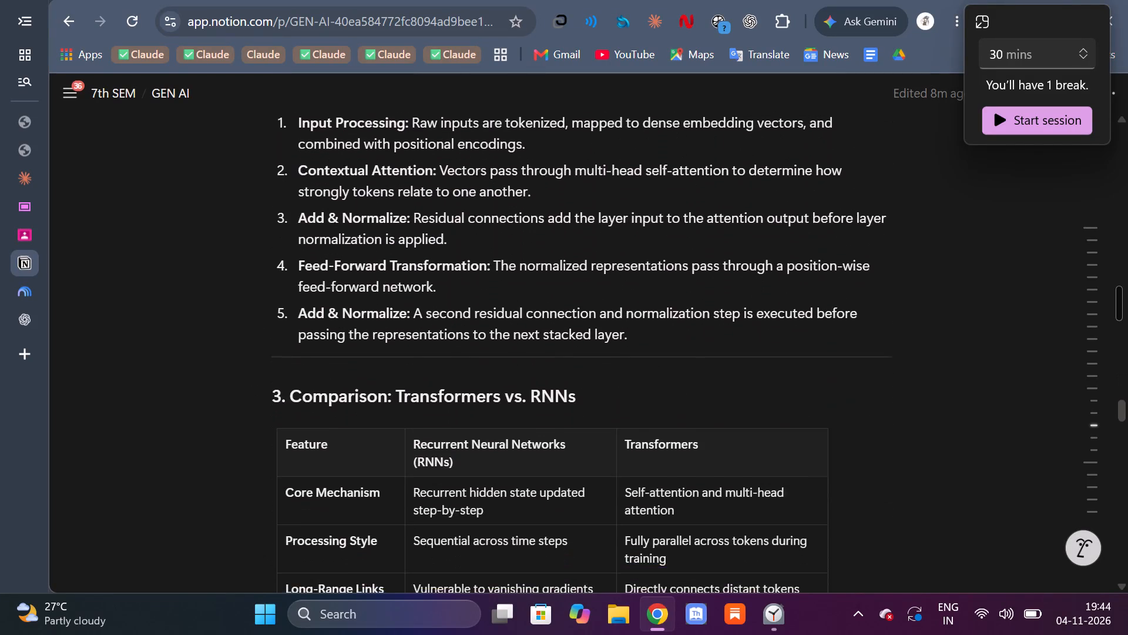
scroll(381, 379, "down", 5)
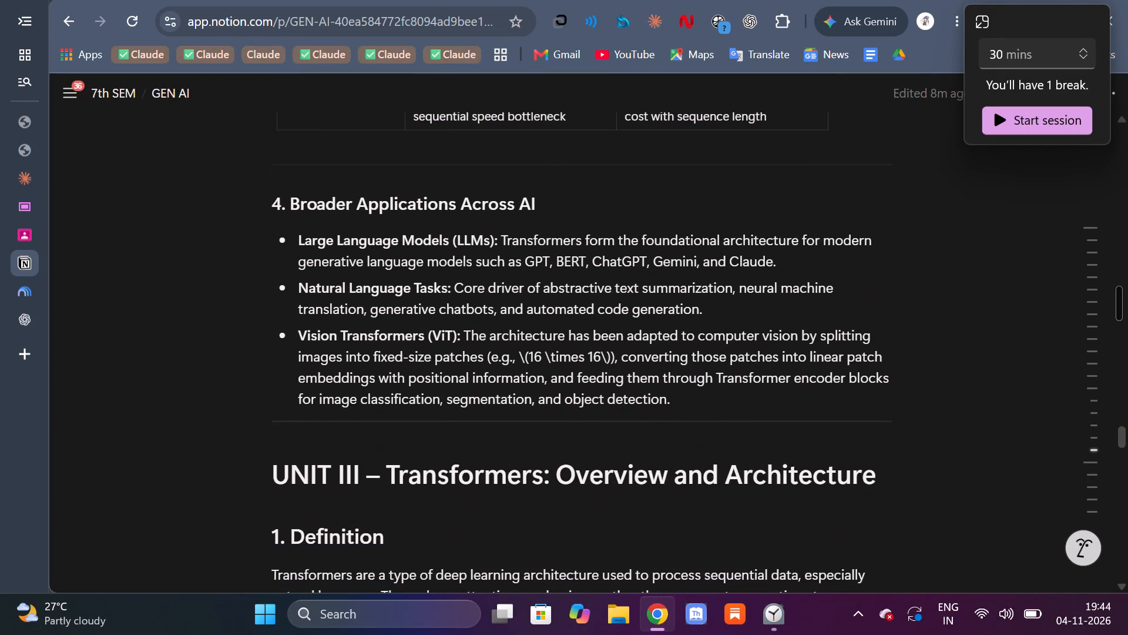
scroll(381, 379, "up", 4)
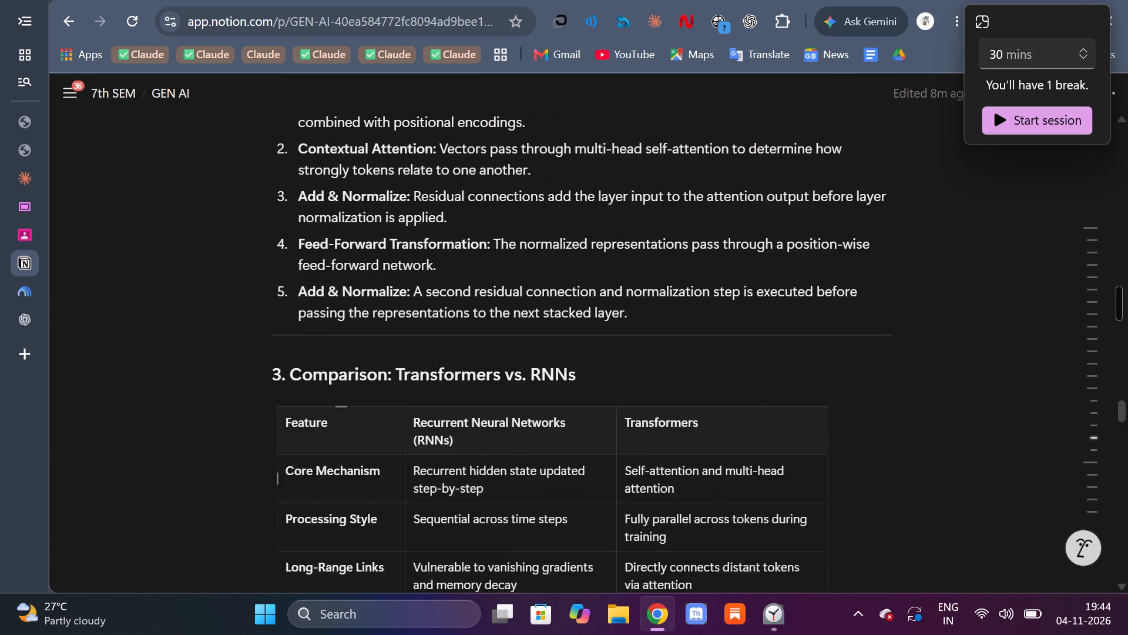
scroll(381, 379, "up", 4)
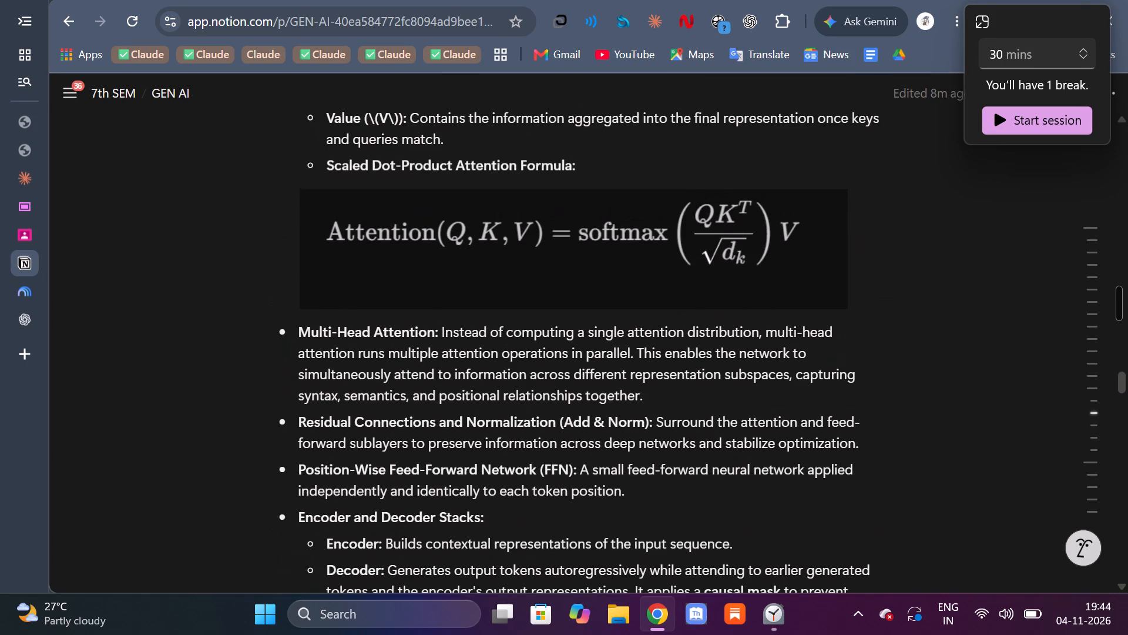
scroll(381, 379, "up", 1)
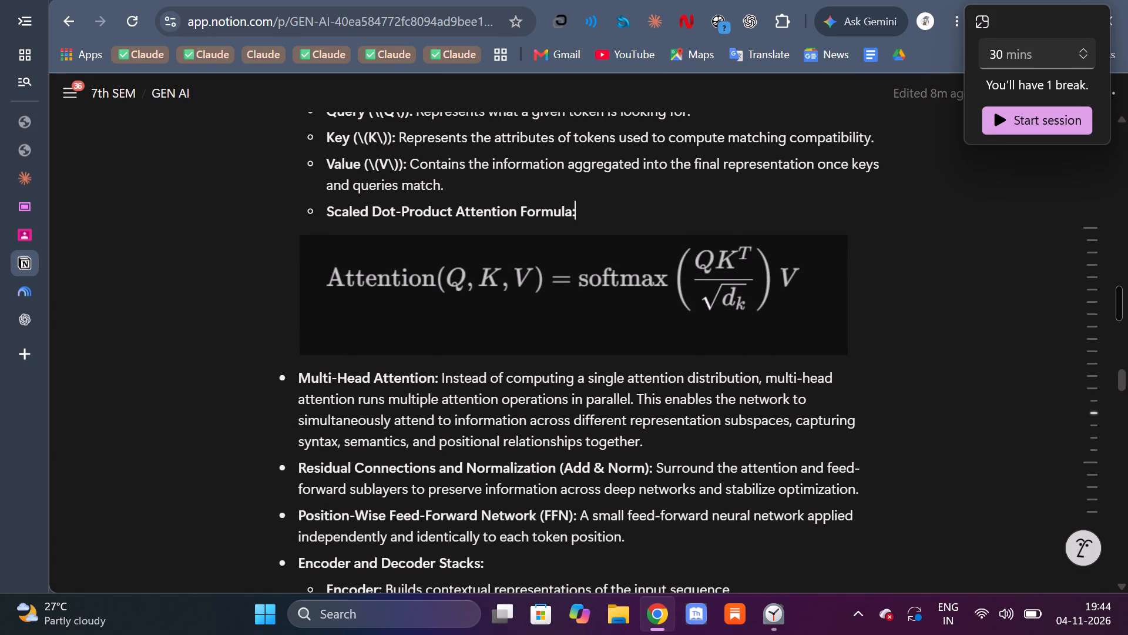